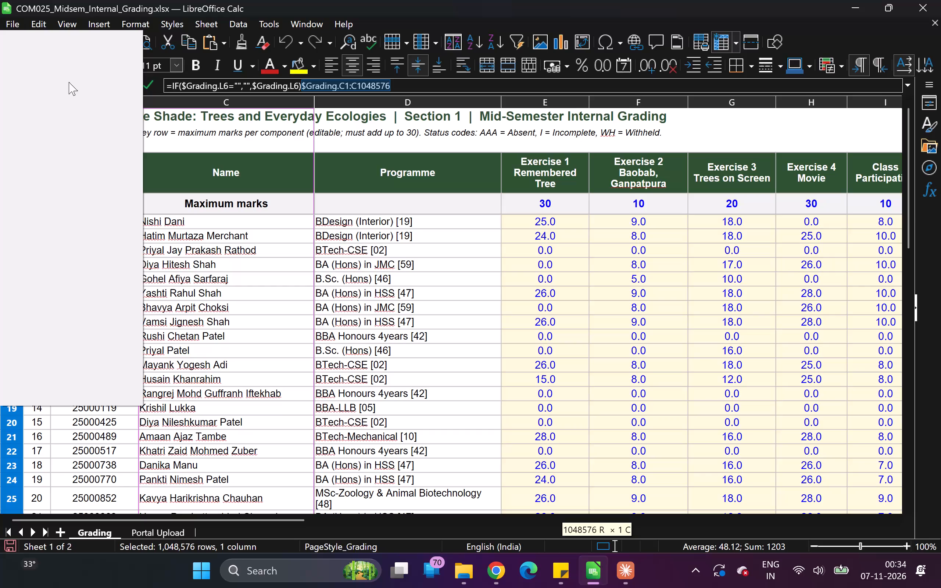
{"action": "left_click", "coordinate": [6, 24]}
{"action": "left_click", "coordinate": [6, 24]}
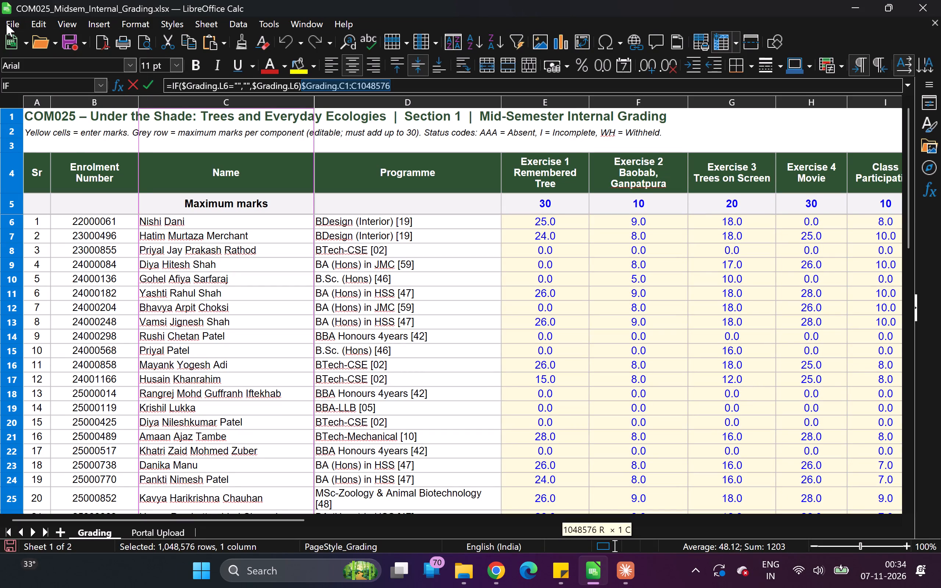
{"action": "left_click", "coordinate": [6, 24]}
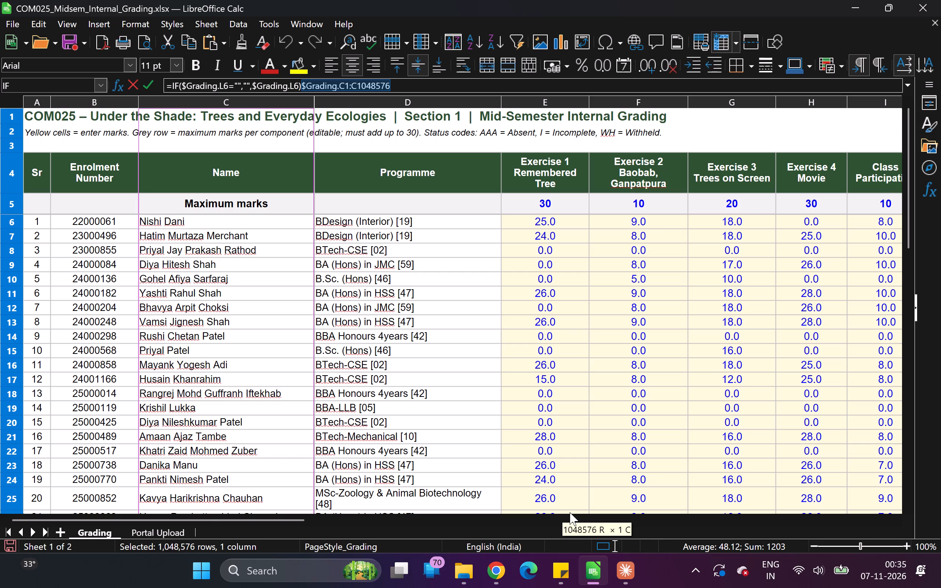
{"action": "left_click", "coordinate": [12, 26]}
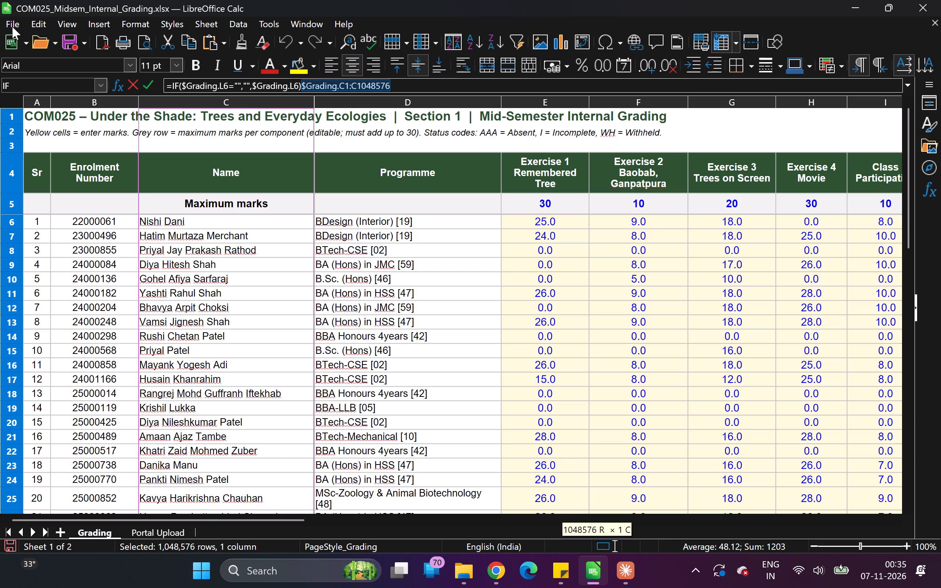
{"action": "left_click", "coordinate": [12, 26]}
Open the COM212_Grading_Sheet workbook from the Elective_under the shade_ 2026 june dec folder in File Explorer and maximize its window.
{"action": "left_click", "coordinate": [459, 514]}
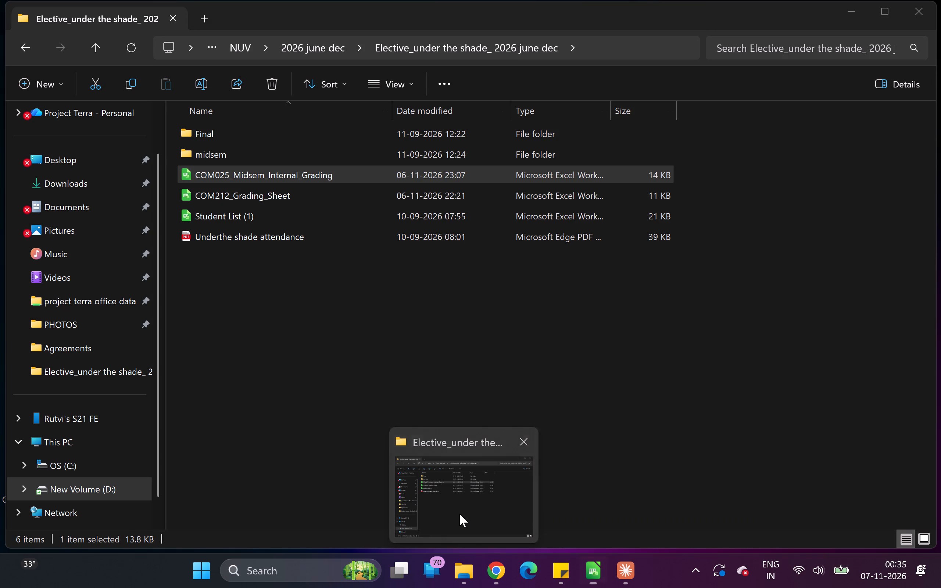
{"action": "left_click", "coordinate": [270, 195]}
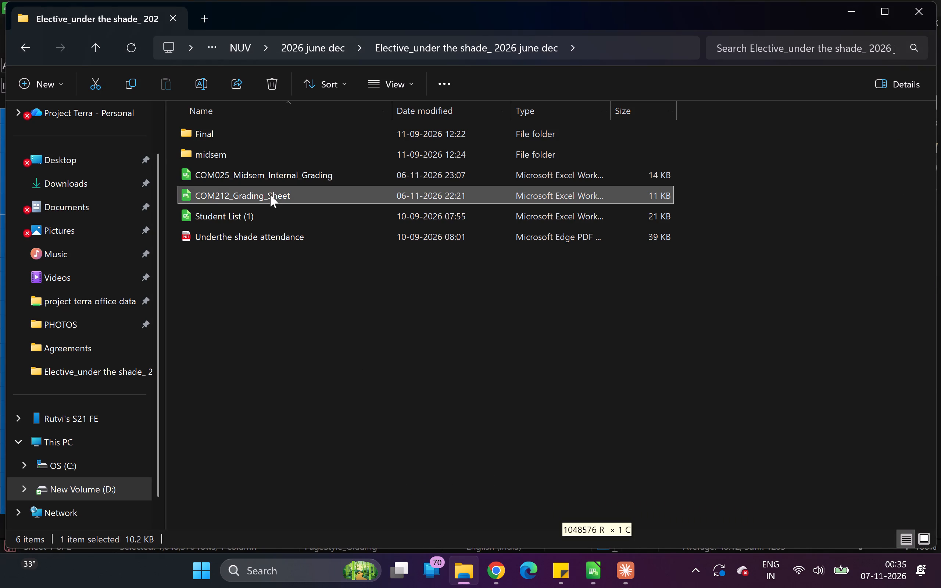
{"action": "key", "text": "Return"}
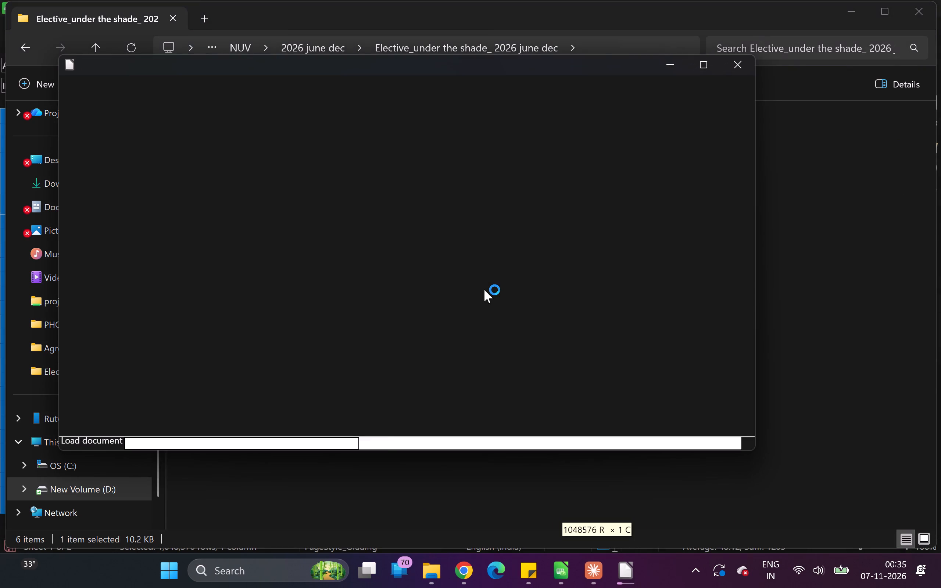
{"action": "left_click", "coordinate": [712, 72]}
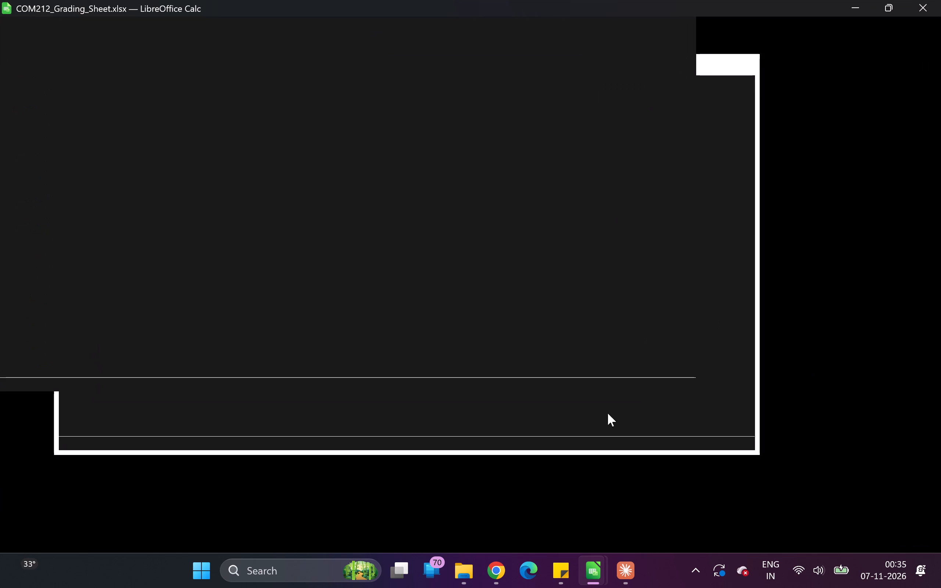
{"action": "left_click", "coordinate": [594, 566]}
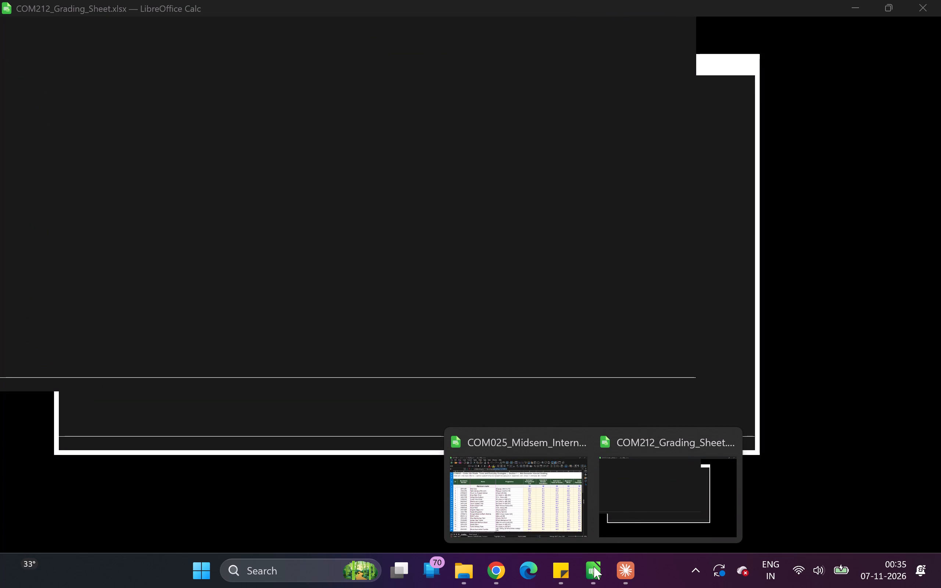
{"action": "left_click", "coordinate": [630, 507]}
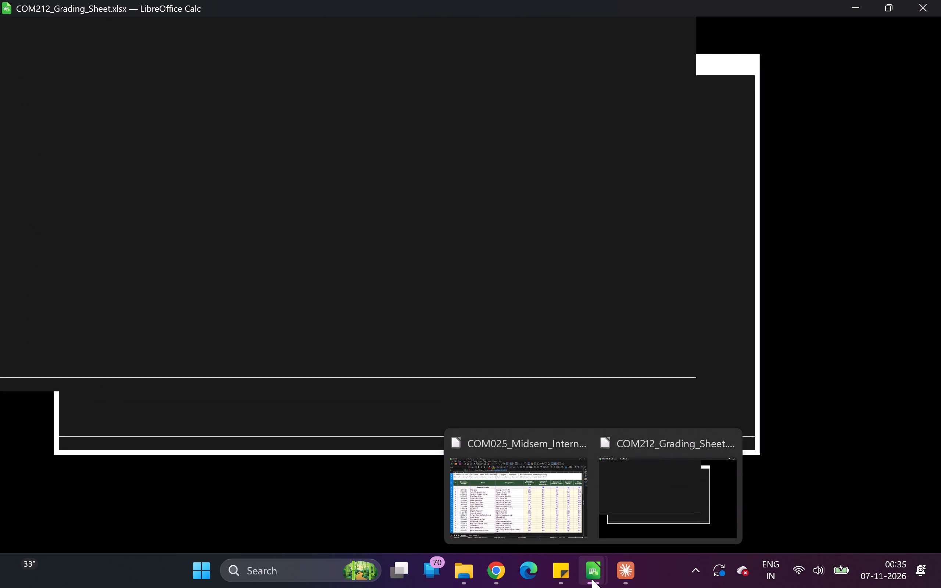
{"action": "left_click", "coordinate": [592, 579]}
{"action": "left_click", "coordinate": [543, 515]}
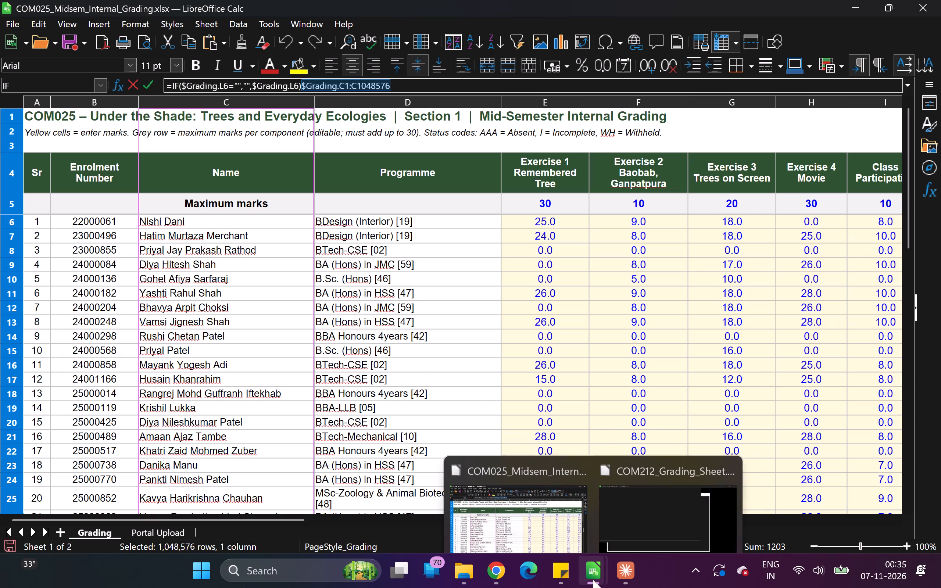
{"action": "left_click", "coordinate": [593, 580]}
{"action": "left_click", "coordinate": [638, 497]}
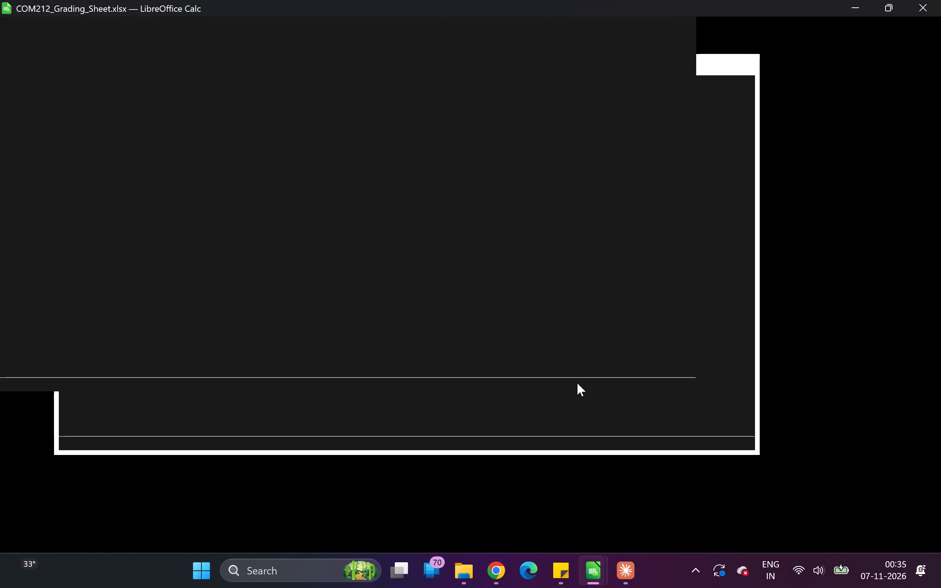
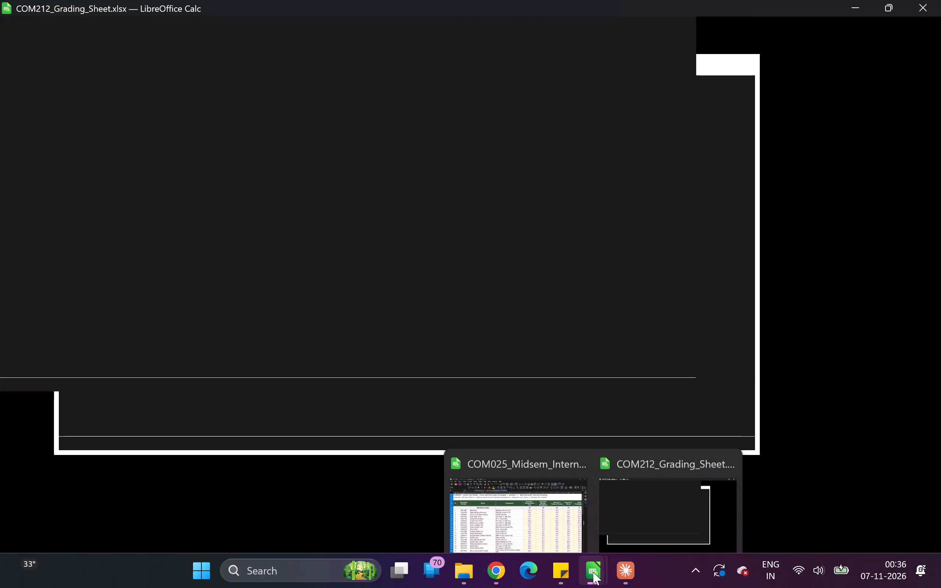
Switch to the COM025_Midsem_Internal_Grading workbook, try to save it, and leave the open formula edit in Portal Upload cell F5.
{"action": "left_click", "coordinate": [507, 468]}
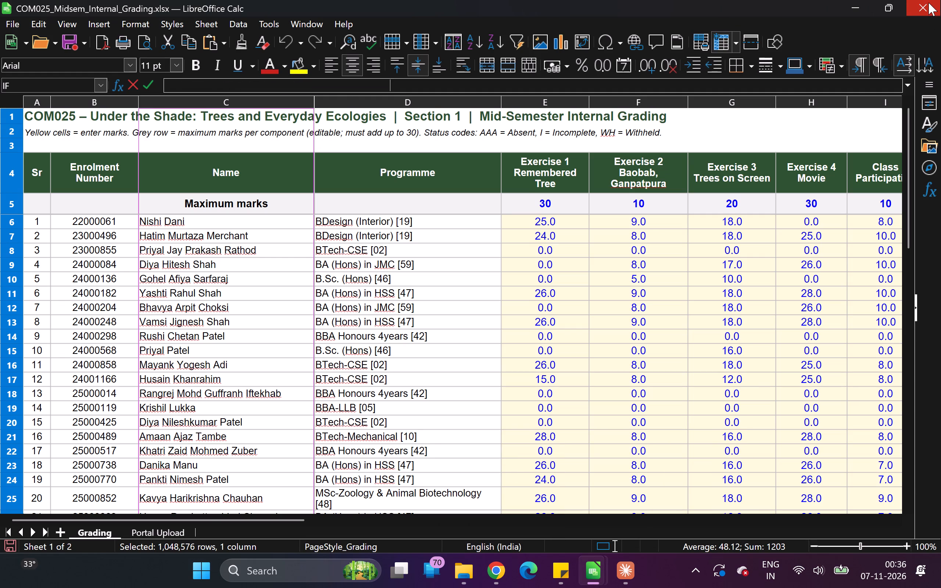
{"action": "key", "text": "ctrl+s"}
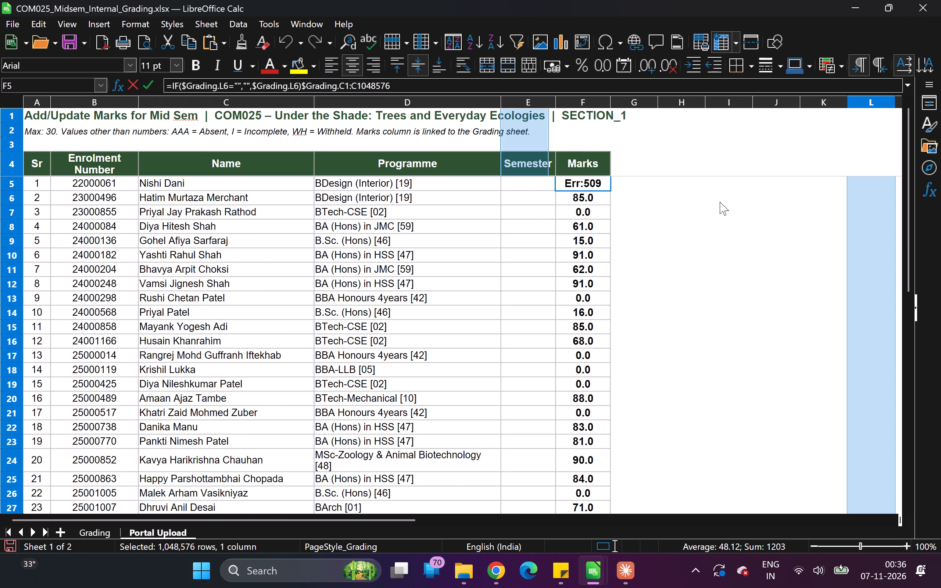
{"action": "left_click", "coordinate": [606, 205]}
{"action": "left_click", "coordinate": [586, 173]}
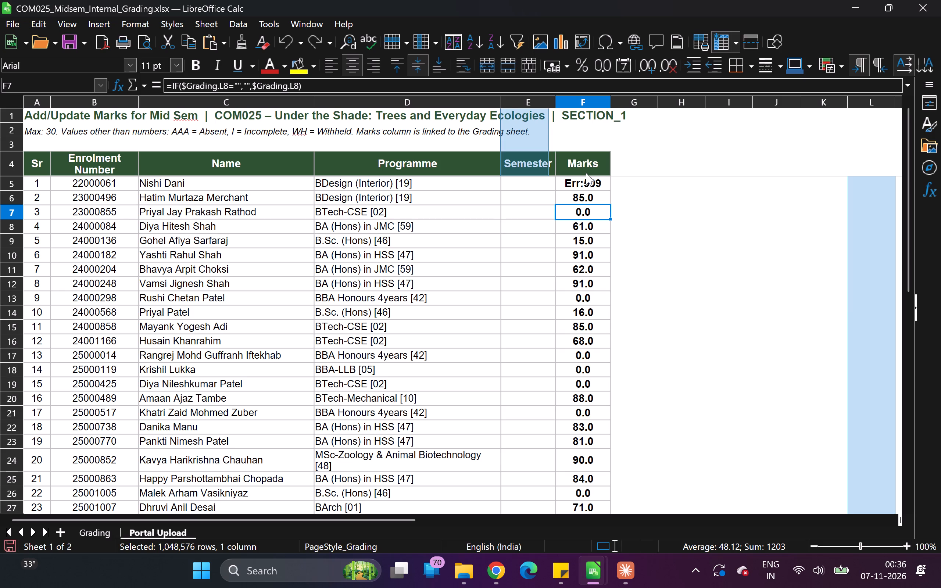
Check the mark columns on the COM025 Grading sheet, and save and close the workbook.
{"action": "left_click", "coordinate": [98, 533]}
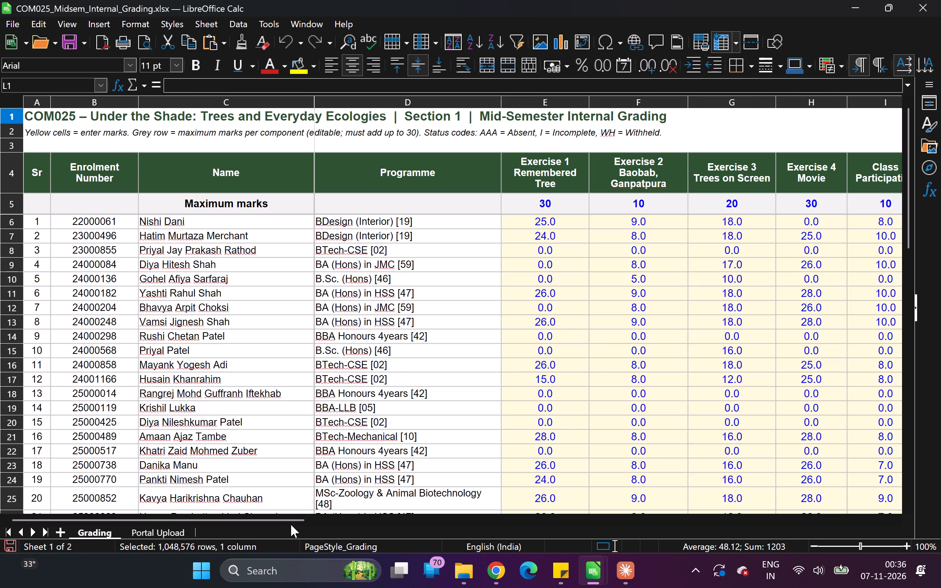
{"action": "left_click_drag", "start_coordinate": [291, 519], "coordinate": [388, 530]}
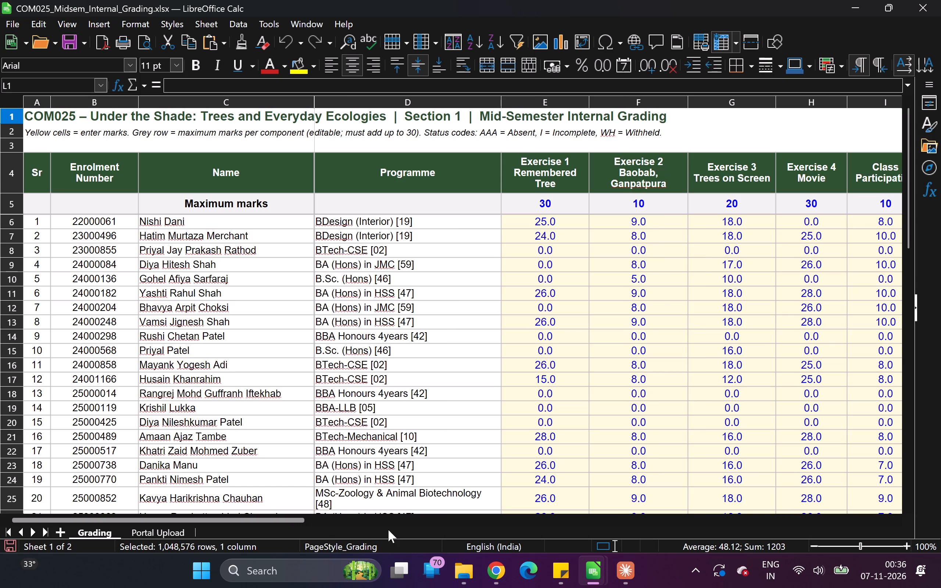
{"action": "left_click_drag", "start_coordinate": [388, 530], "coordinate": [402, 523]}
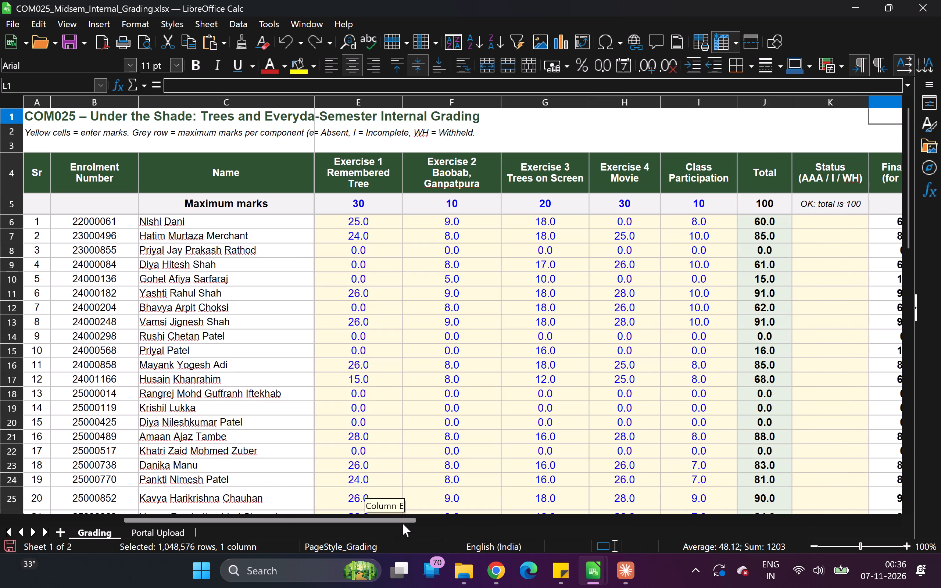
{"action": "left_click_drag", "start_coordinate": [402, 523], "coordinate": [493, 514]}
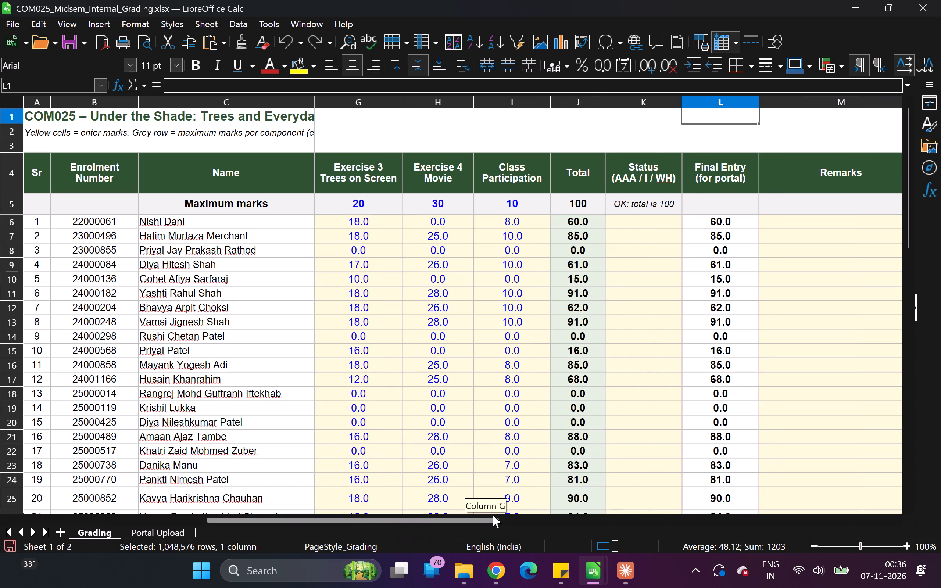
{"action": "left_click_drag", "start_coordinate": [493, 514], "coordinate": [325, 506]}
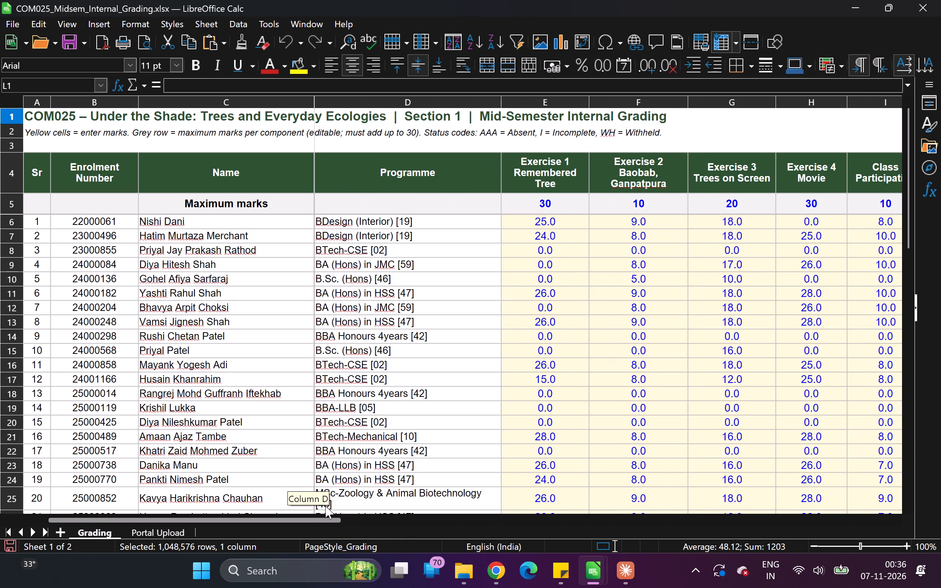
{"action": "left_click_drag", "start_coordinate": [325, 506], "coordinate": [354, 505]}
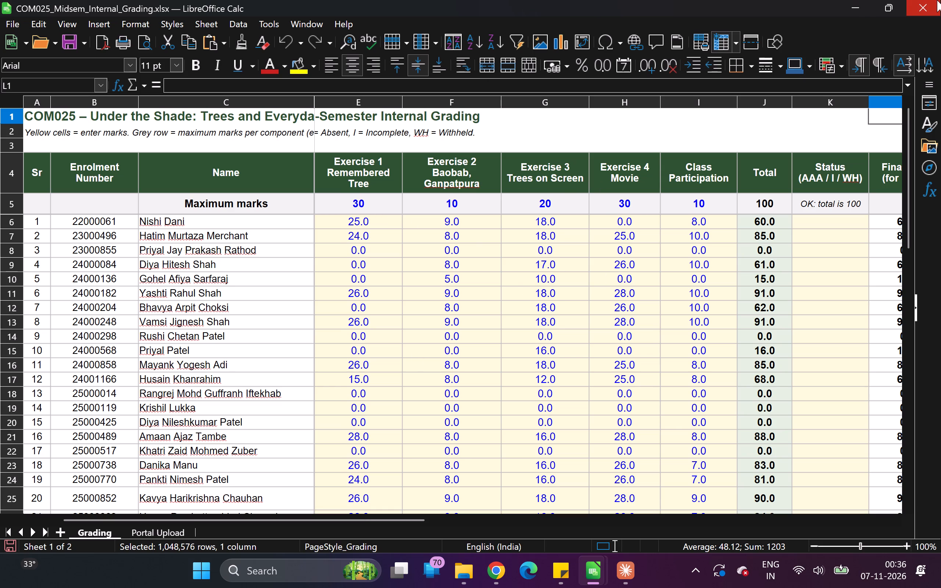
{"action": "key", "text": "ctrl+s"}
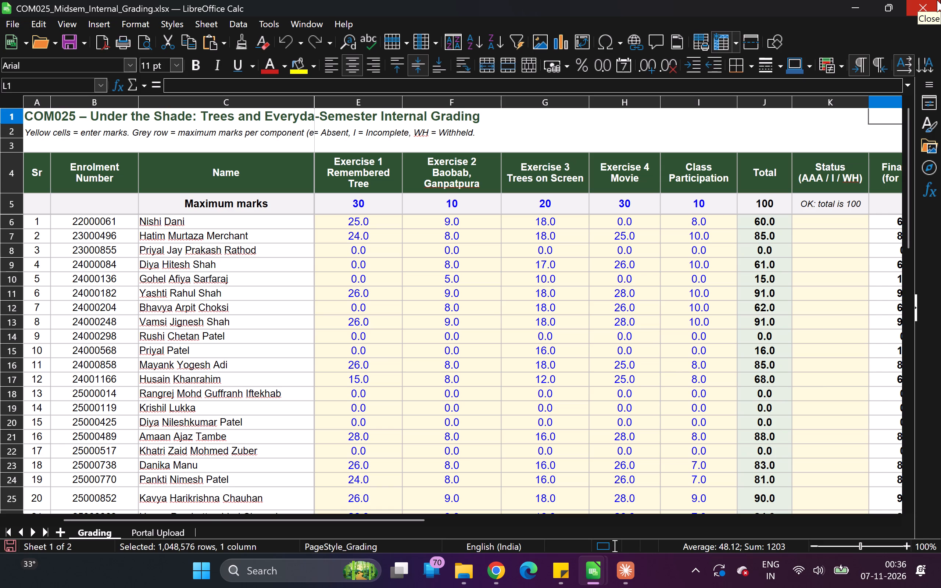
{"action": "left_click", "coordinate": [937, 0]}
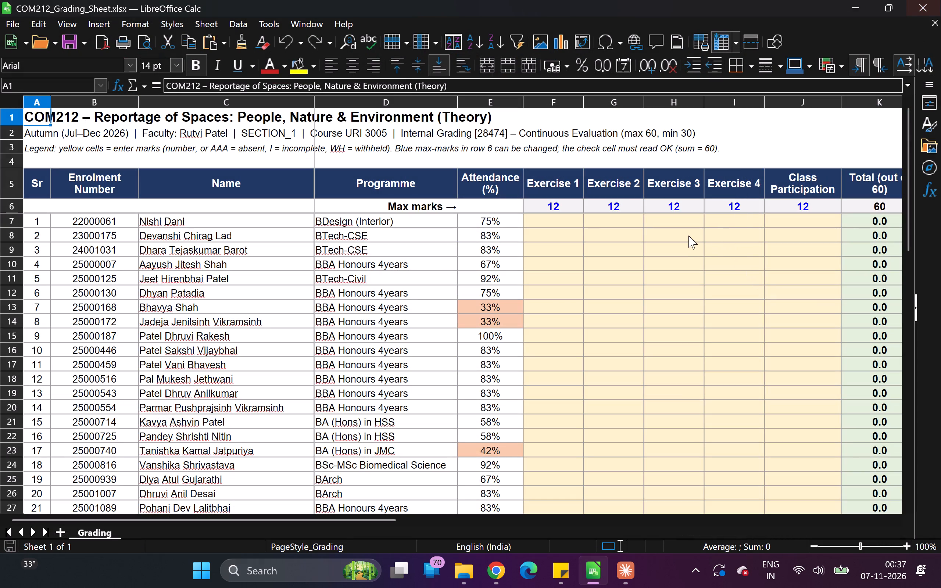
In the COM212 grading sheet, set the maximum marks for Exercise 1 to 10.
{"action": "left_click", "coordinate": [560, 227]}
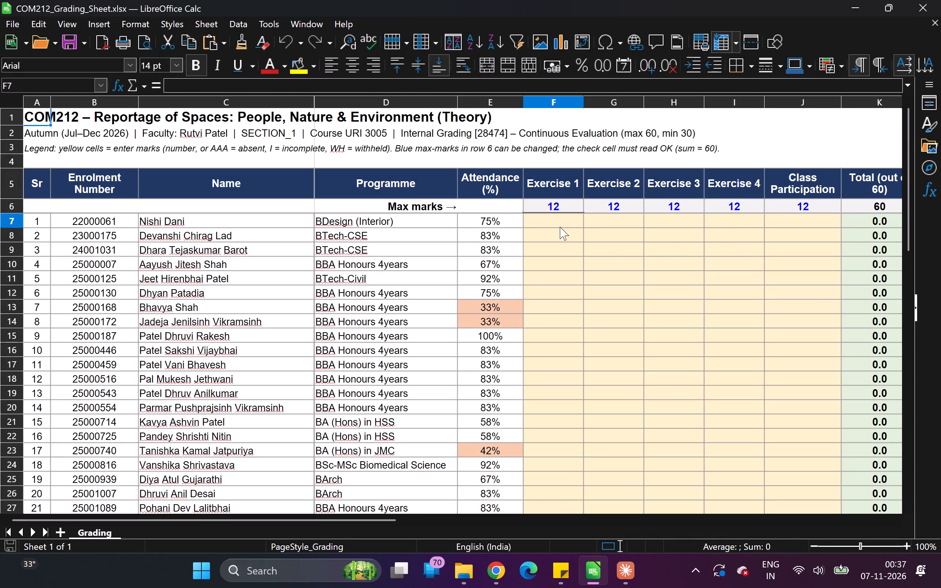
{"action": "left_click", "coordinate": [561, 206]}
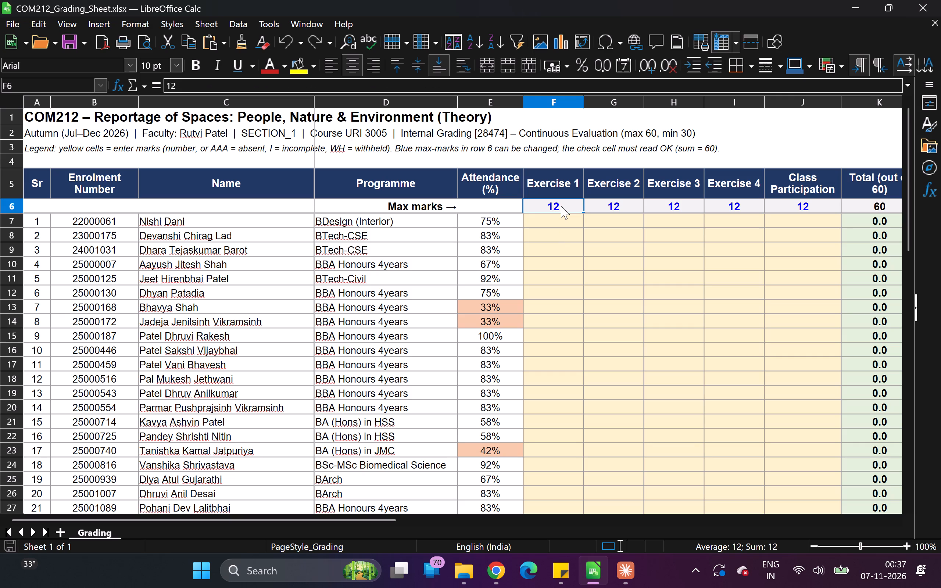
{"action": "key", "text": "1"}
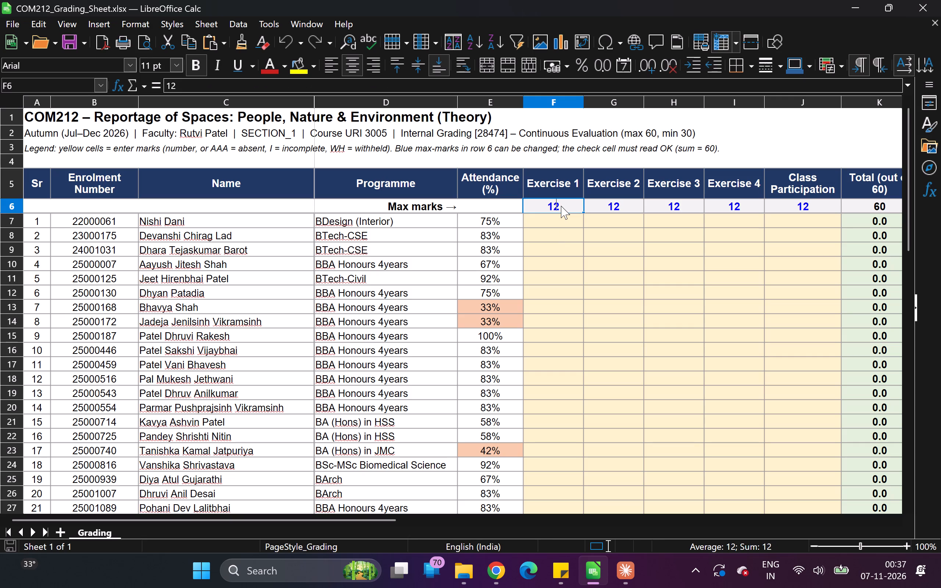
{"action": "key", "text": "0"}
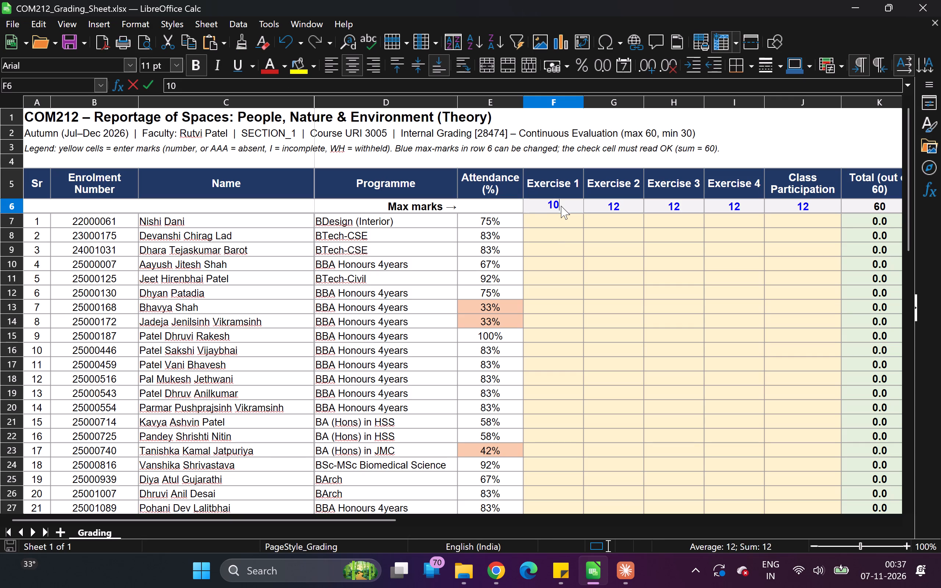
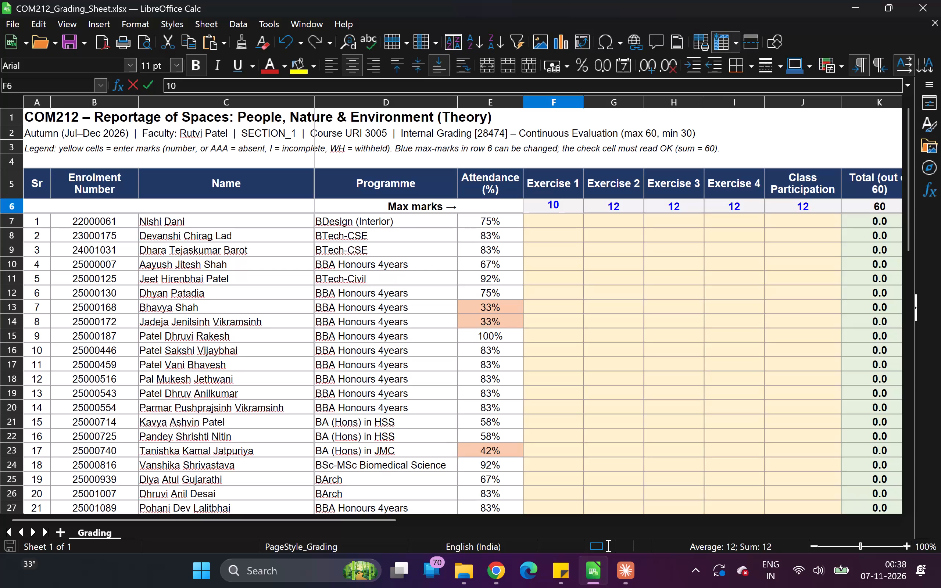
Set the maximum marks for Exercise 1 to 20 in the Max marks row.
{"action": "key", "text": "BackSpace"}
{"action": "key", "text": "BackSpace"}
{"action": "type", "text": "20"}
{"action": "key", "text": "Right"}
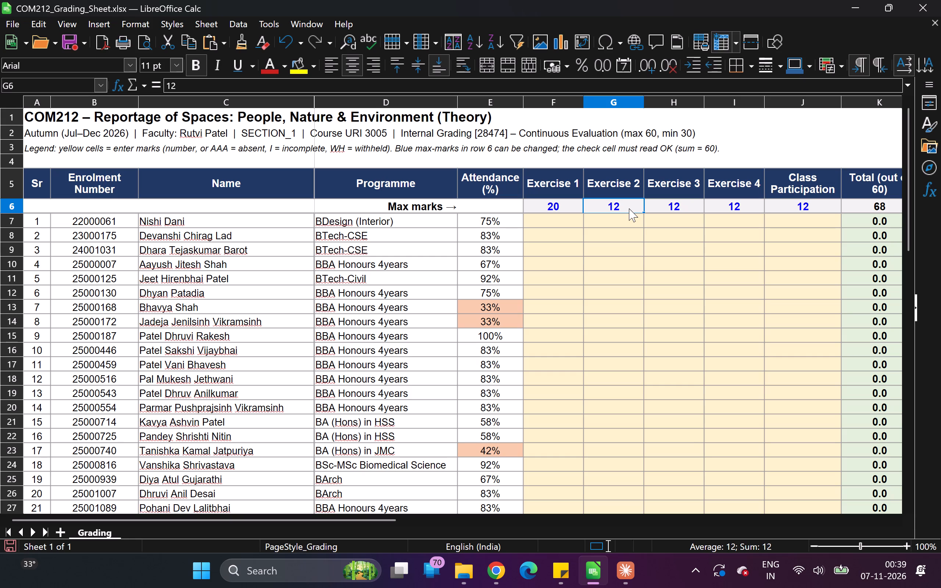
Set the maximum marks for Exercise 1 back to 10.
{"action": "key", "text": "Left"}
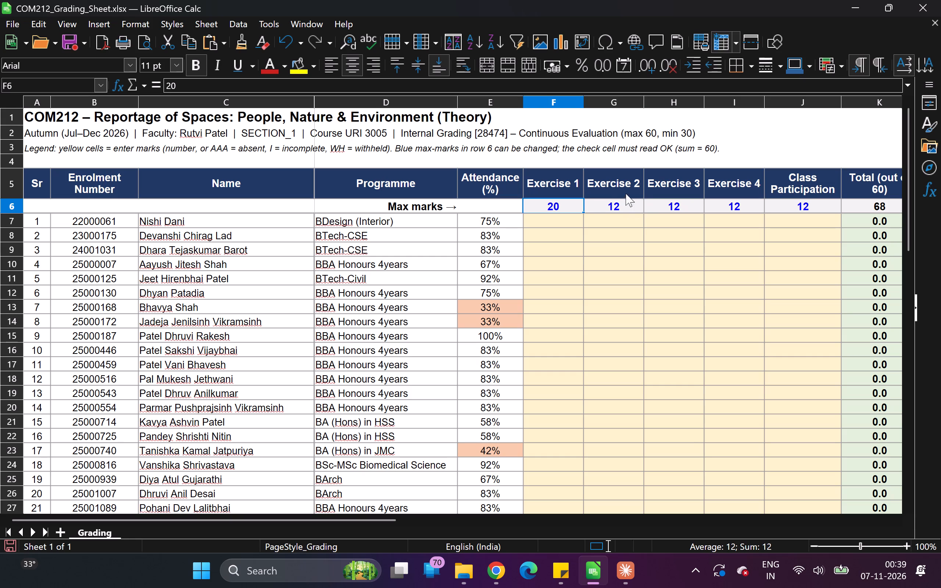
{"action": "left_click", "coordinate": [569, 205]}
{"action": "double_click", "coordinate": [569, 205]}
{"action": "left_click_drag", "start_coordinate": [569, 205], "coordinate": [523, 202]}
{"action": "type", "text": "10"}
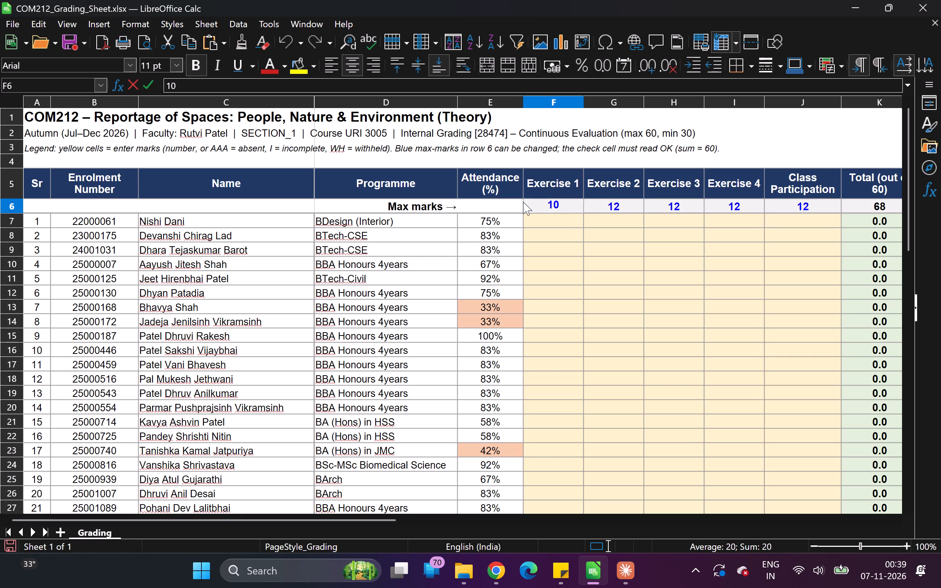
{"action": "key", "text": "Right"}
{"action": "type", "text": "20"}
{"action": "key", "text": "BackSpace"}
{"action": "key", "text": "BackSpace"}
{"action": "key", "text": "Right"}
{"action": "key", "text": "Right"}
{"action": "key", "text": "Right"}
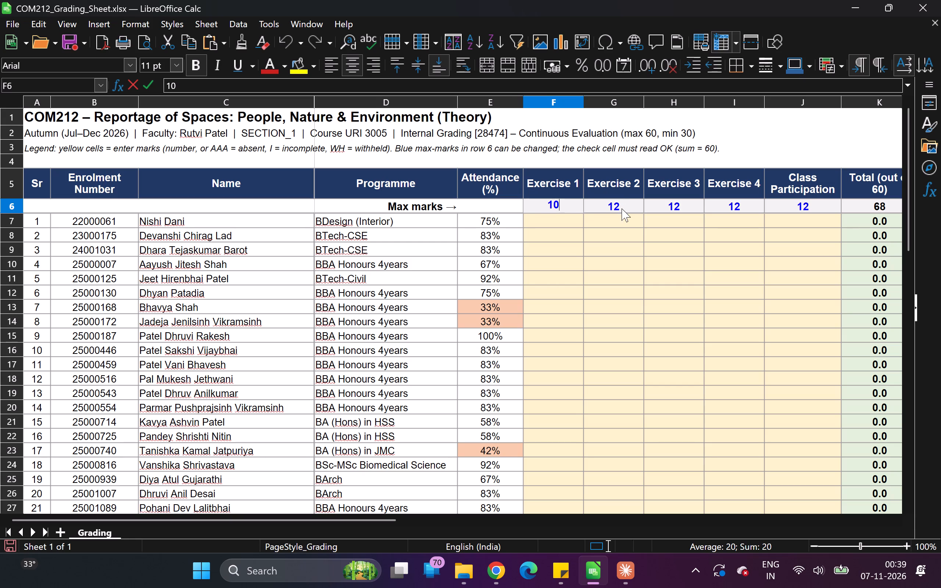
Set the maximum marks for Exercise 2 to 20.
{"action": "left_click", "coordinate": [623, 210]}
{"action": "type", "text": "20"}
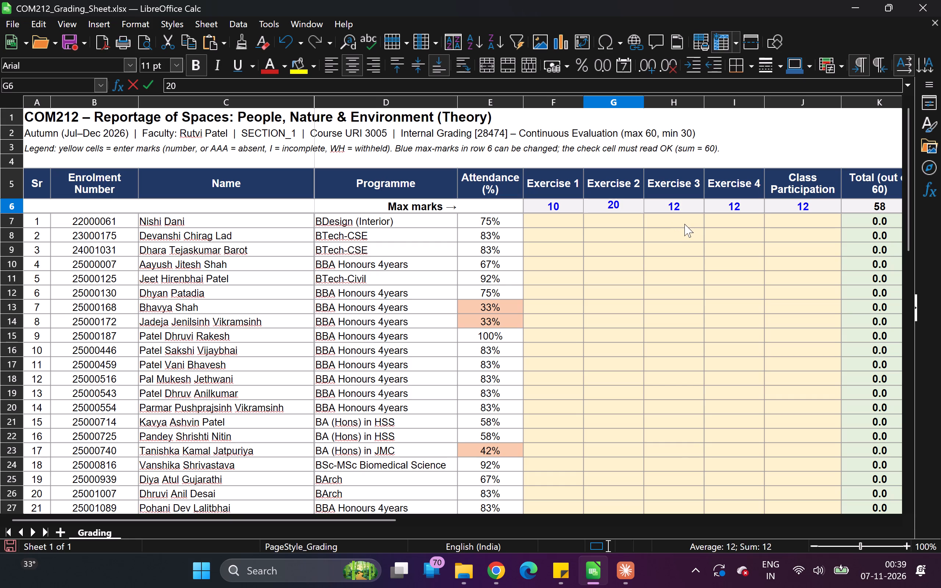
Set the maximum marks to 20 for Exercise 3, 30 for Exercise 4 and 10 for Class Participation.
{"action": "left_click", "coordinate": [690, 204]}
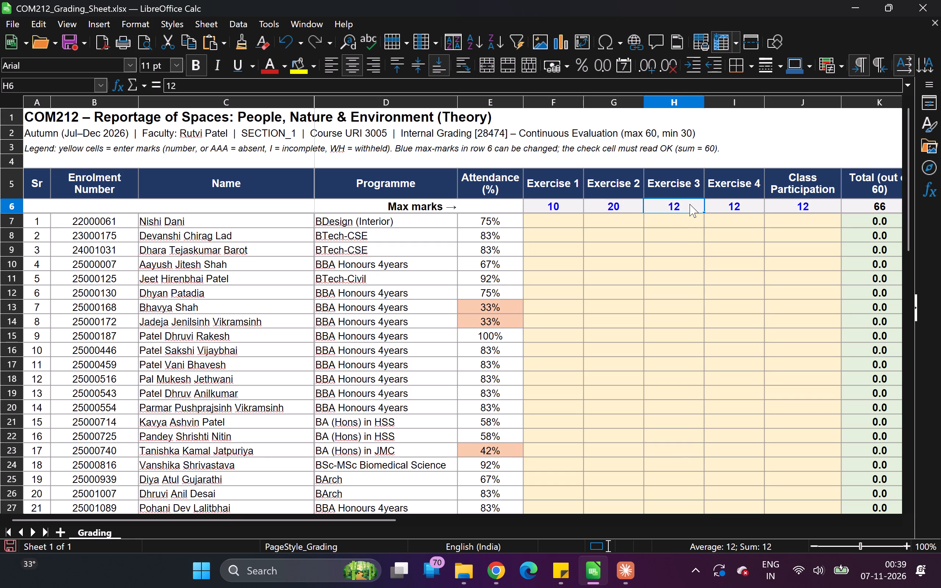
{"action": "type", "text": "20"}
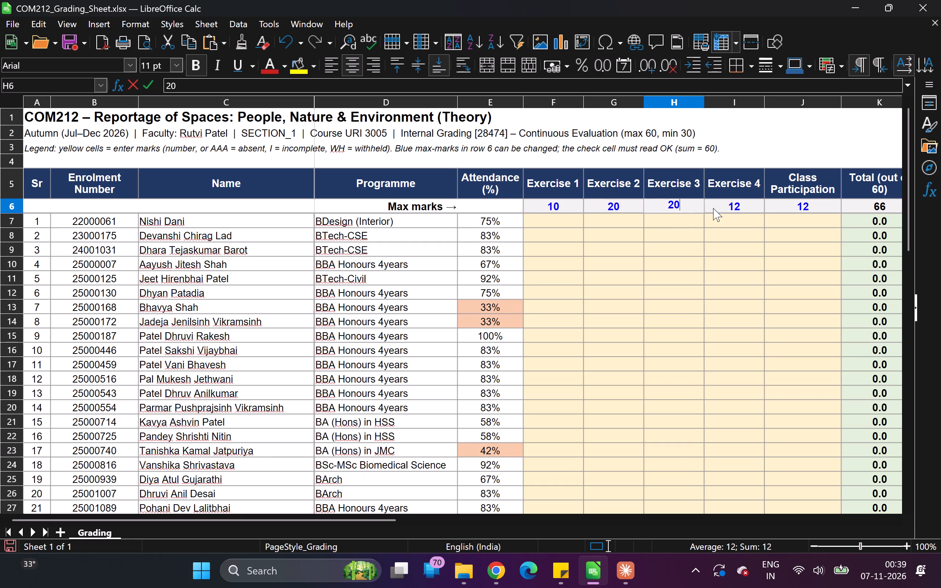
{"action": "left_click", "coordinate": [713, 208]}
{"action": "type", "text": "30"}
{"action": "left_click", "coordinate": [724, 251]}
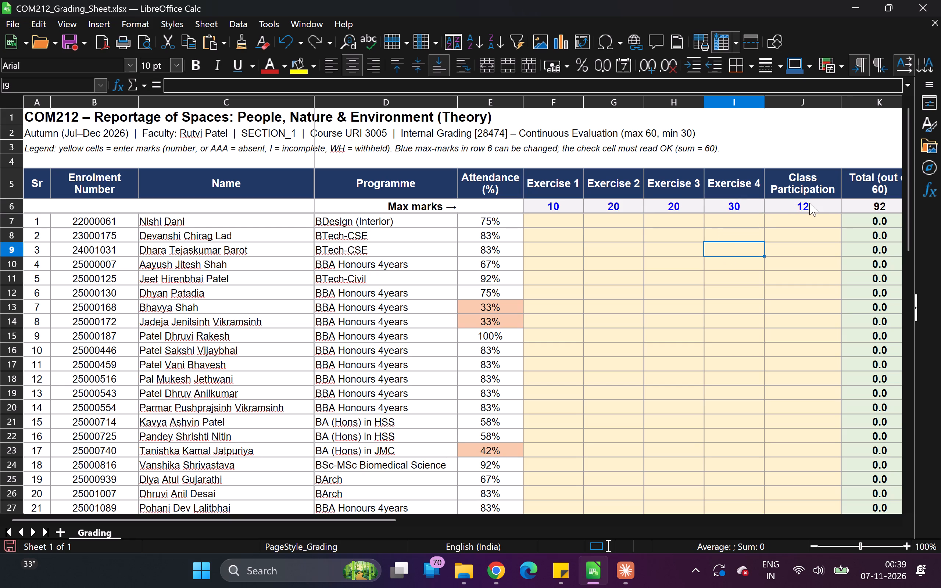
{"action": "left_click", "coordinate": [811, 204]}
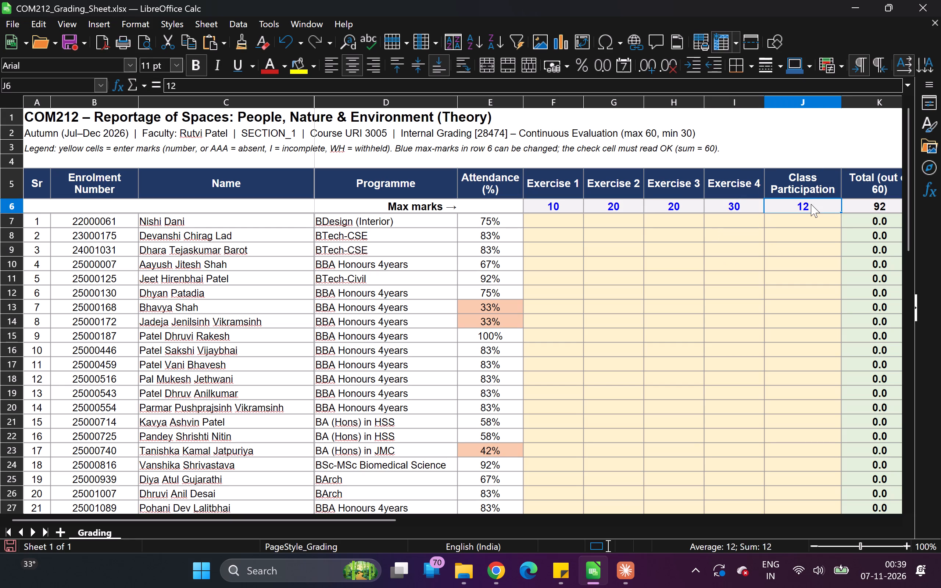
{"action": "type", "text": "10"}
{"action": "left_click", "coordinate": [820, 223]}
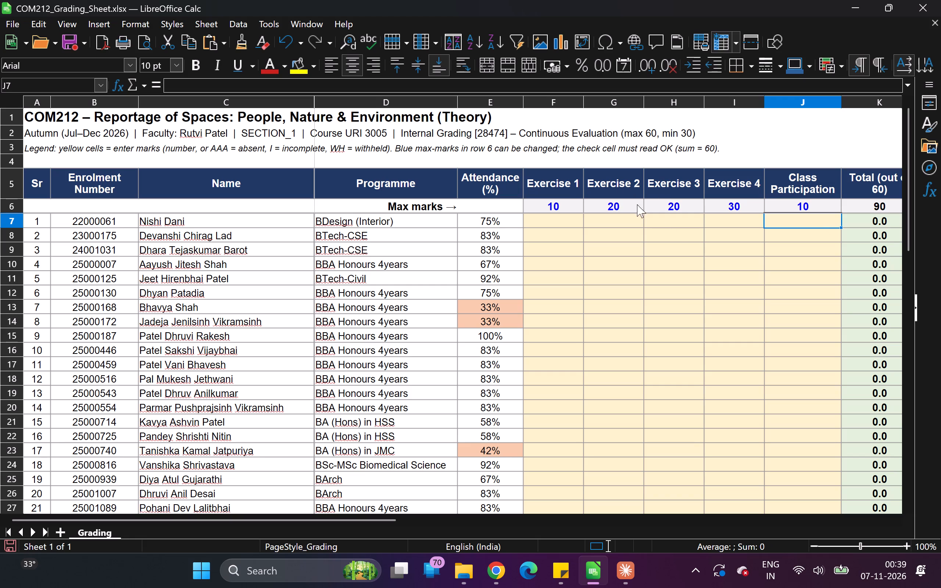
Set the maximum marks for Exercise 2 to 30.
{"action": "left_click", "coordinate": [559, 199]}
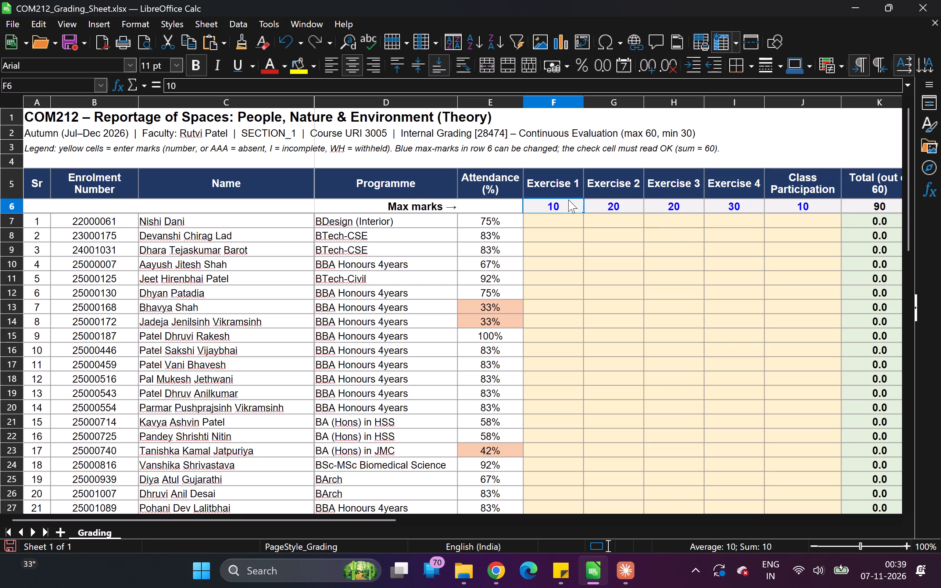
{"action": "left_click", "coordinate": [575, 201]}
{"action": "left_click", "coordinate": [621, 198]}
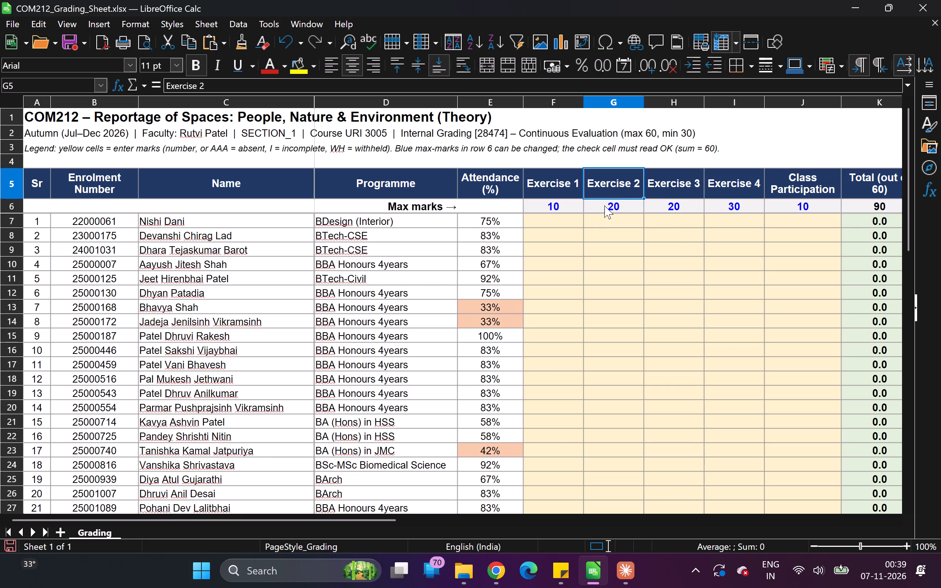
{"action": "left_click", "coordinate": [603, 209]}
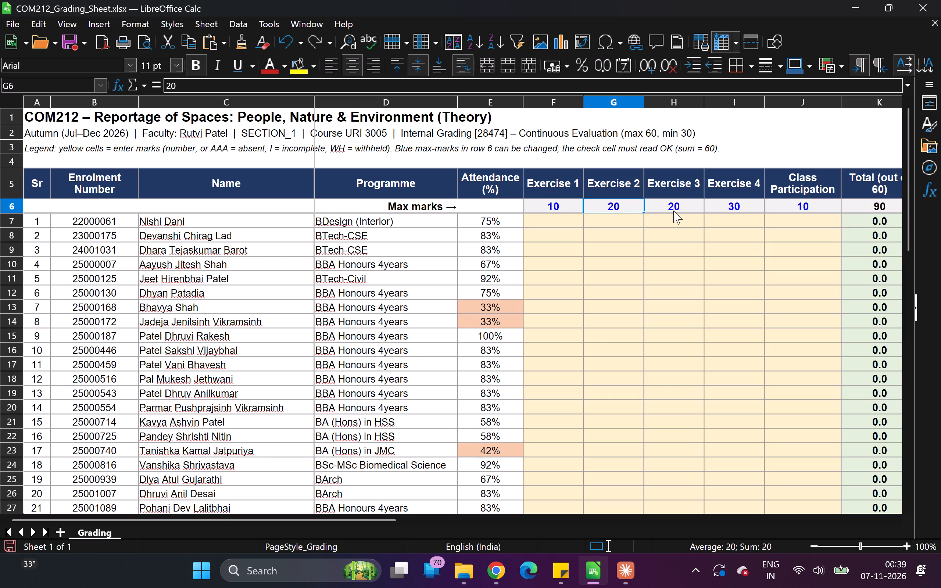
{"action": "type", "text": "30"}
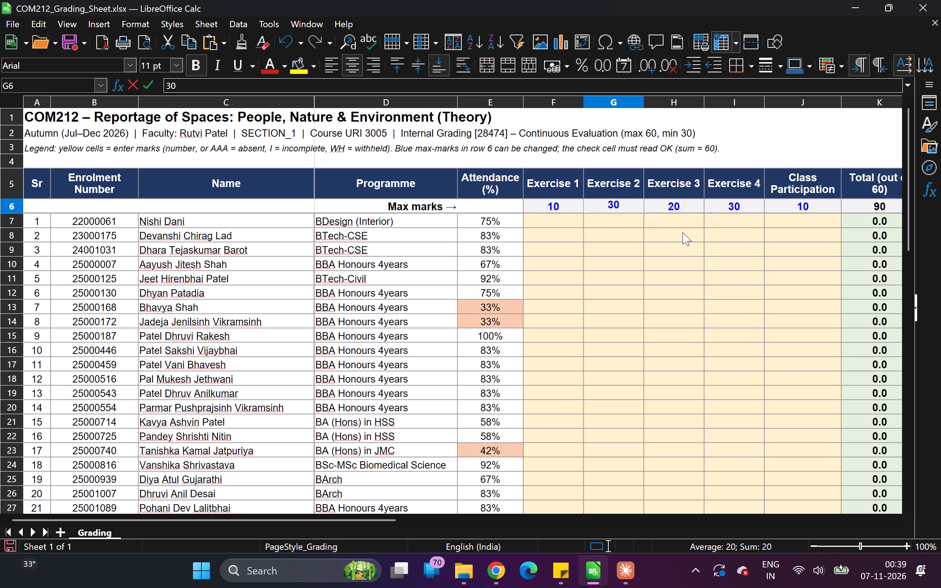
Set the maximum marks to 15 for Exercise 1 and 25 for Exercise 2.
{"action": "left_click", "coordinate": [570, 207]}
{"action": "type", "text": "15"}
{"action": "left_click", "coordinate": [593, 219]}
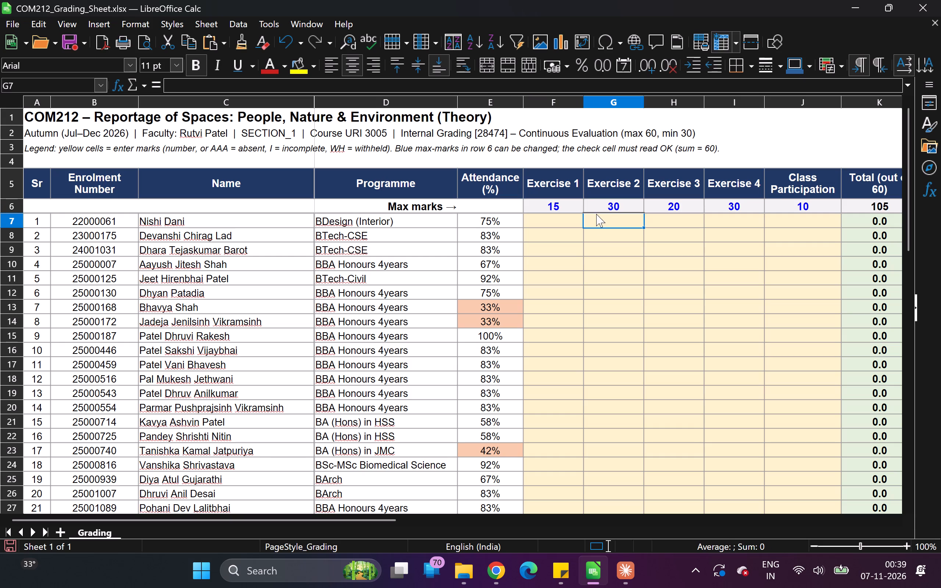
{"action": "left_click", "coordinate": [620, 201]}
{"action": "type", "text": "25"}
{"action": "left_click", "coordinate": [667, 248]}
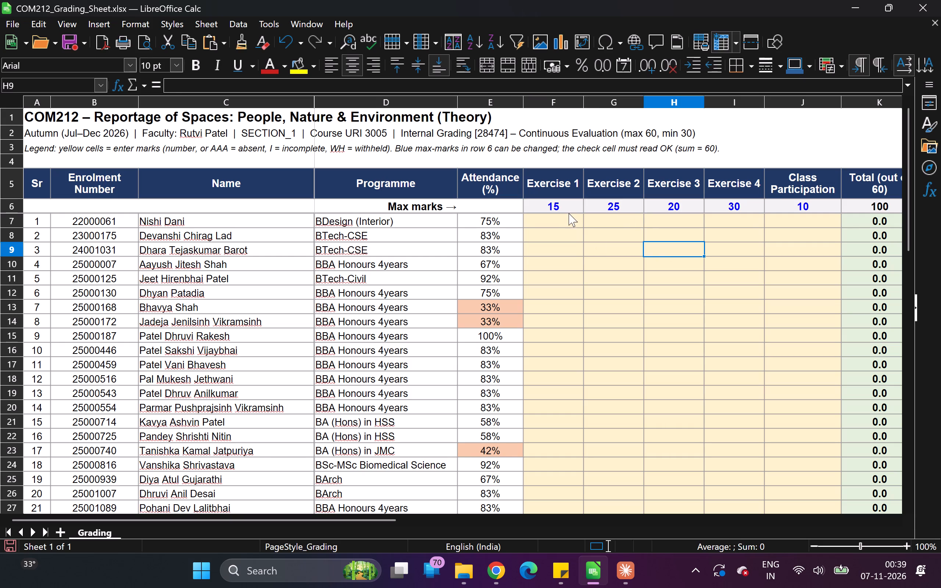
Select the Exercise 1 mark cell of the first student in the list.
{"action": "left_click", "coordinate": [558, 222]}
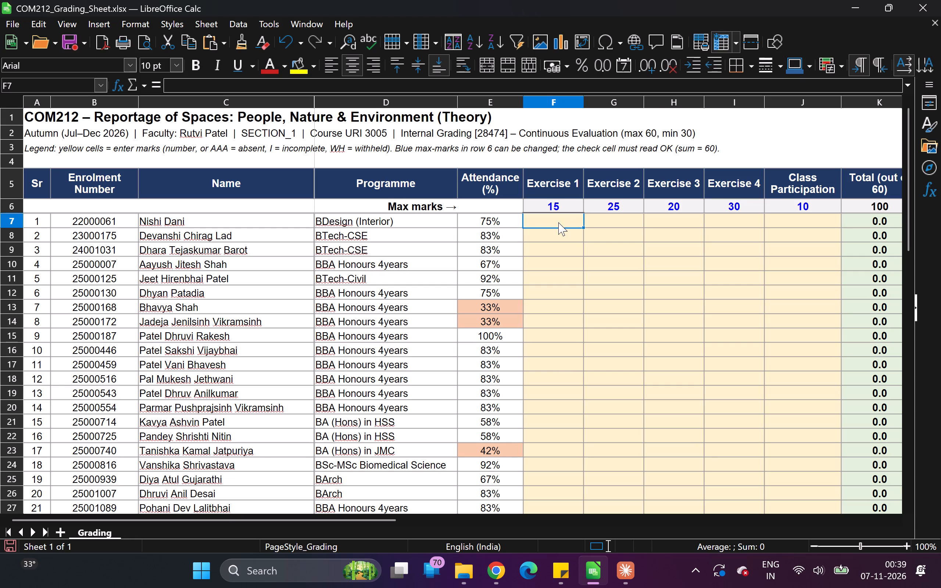
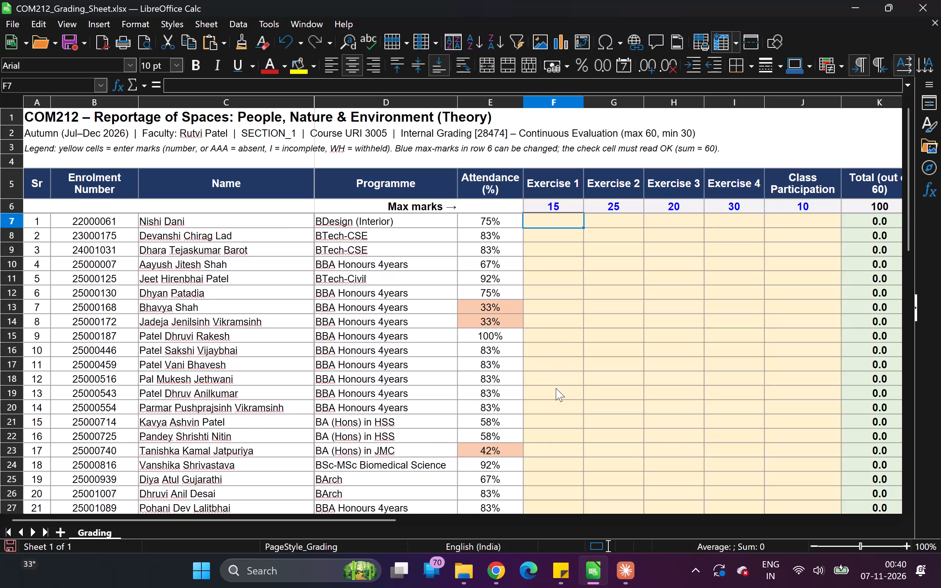
Enter an Exercise 1 mark of 12 for the last student in the list, Sr 25.
{"action": "scroll", "coordinate": [554, 383], "scroll_direction": "down", "scroll_amount": 3}
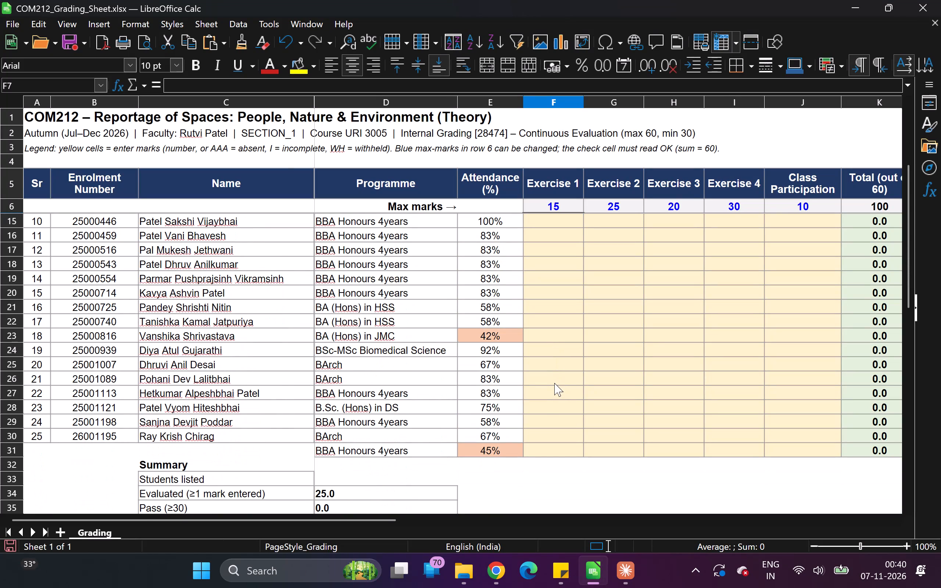
{"action": "left_click", "coordinate": [545, 440]}
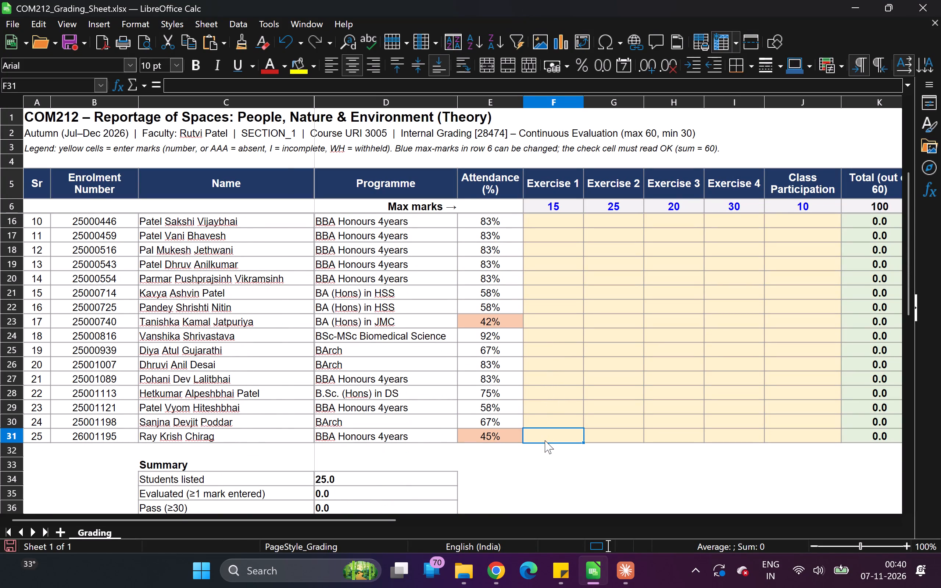
{"action": "key", "text": "1"}
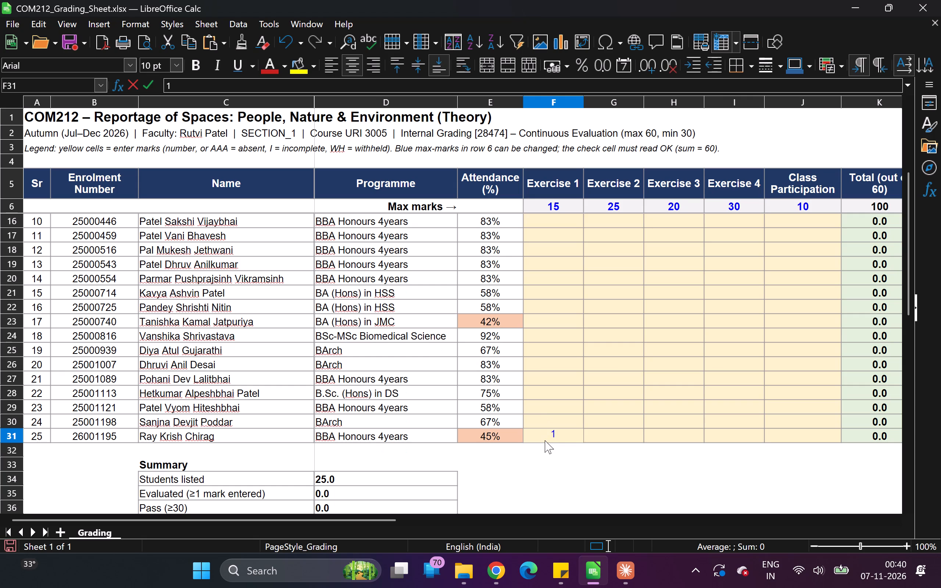
{"action": "key", "text": "3"}
{"action": "key", "text": "BackSpace"}
{"action": "key", "text": "2"}
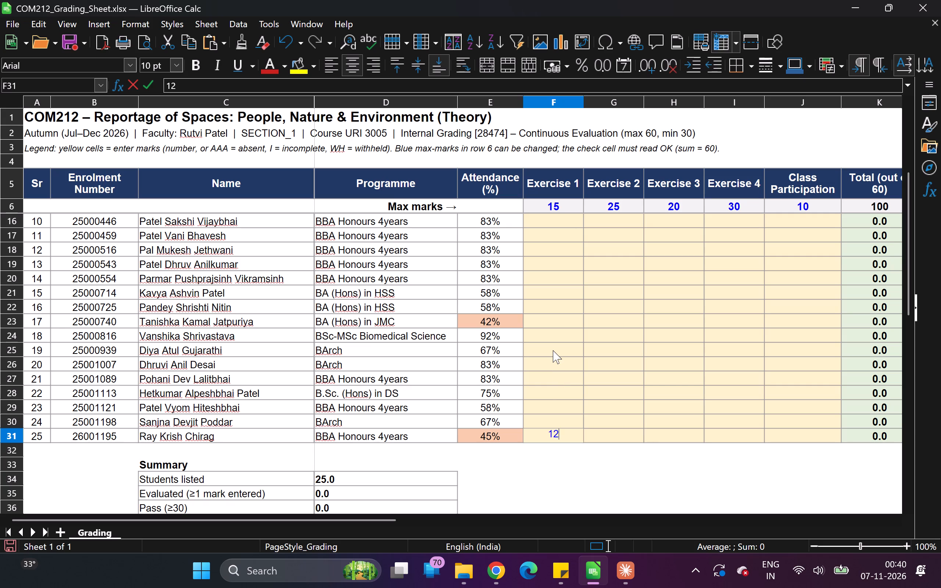
Enter Exercise 1 marks of 12 for the student at Sr 2 and 13 for the student at Sr 21.
{"action": "scroll", "coordinate": [553, 350], "scroll_direction": "up", "scroll_amount": 1}
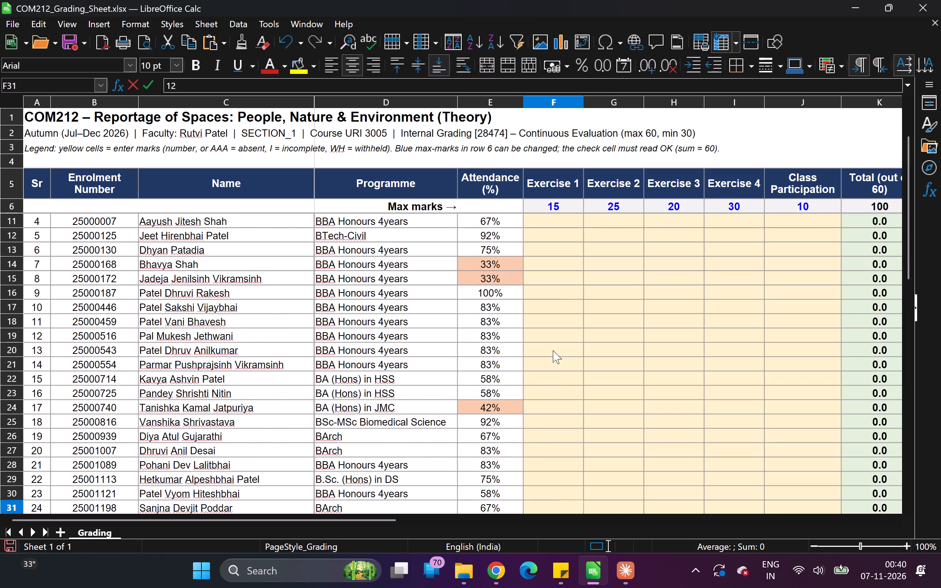
{"action": "scroll", "coordinate": [553, 350], "scroll_direction": "up", "scroll_amount": 1}
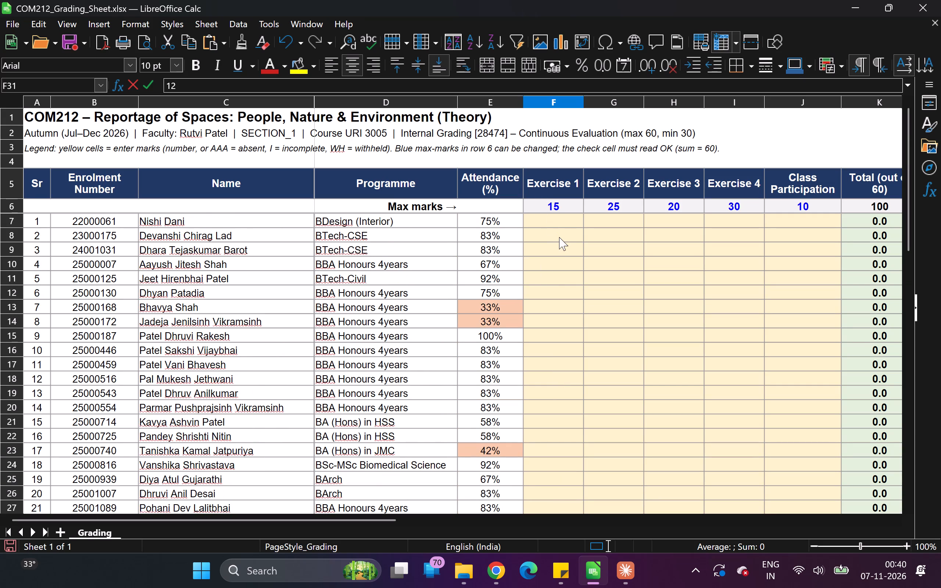
{"action": "left_click", "coordinate": [559, 237]}
{"action": "type", "text": "12"}
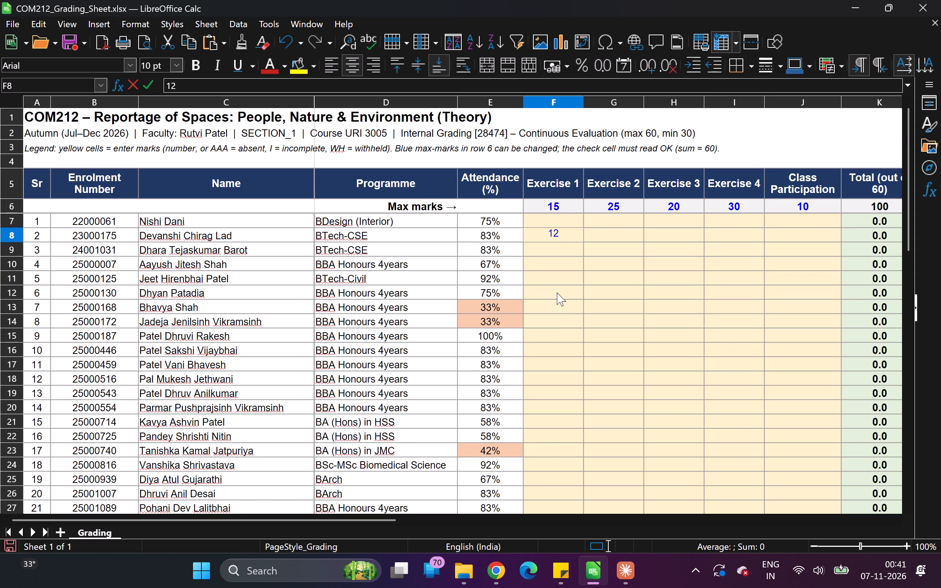
{"action": "scroll", "coordinate": [557, 293], "scroll_direction": "down", "scroll_amount": 1}
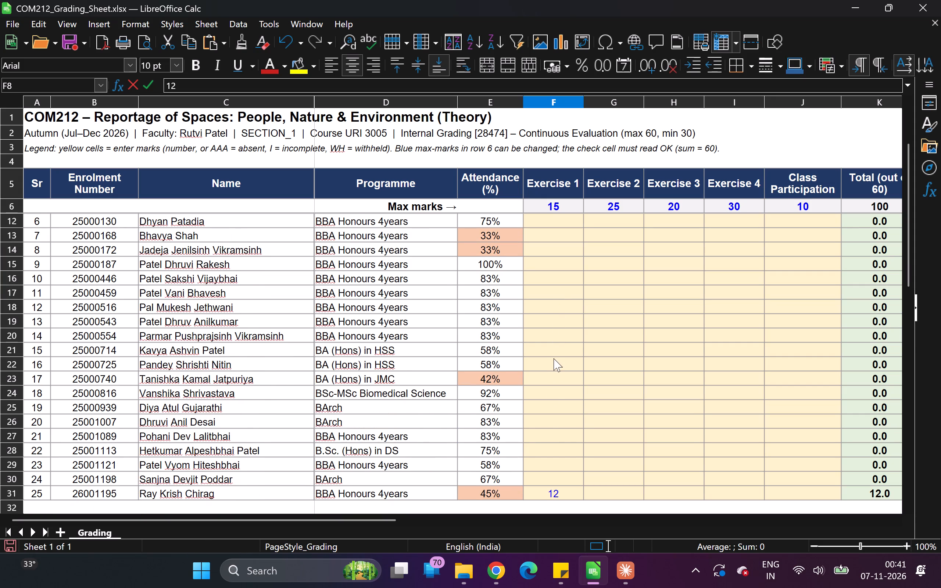
{"action": "left_click", "coordinate": [541, 438]}
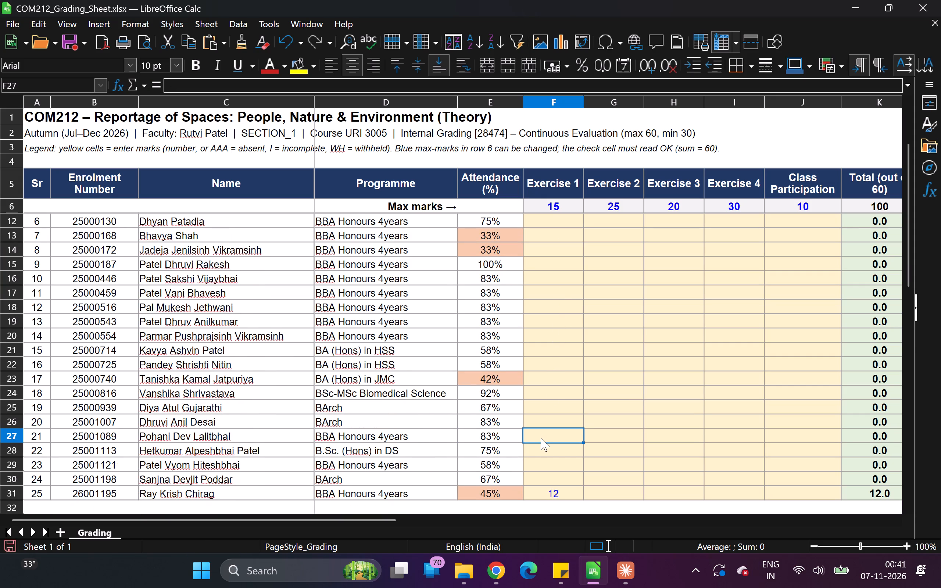
{"action": "key", "text": "1"}
{"action": "key", "text": "3"}
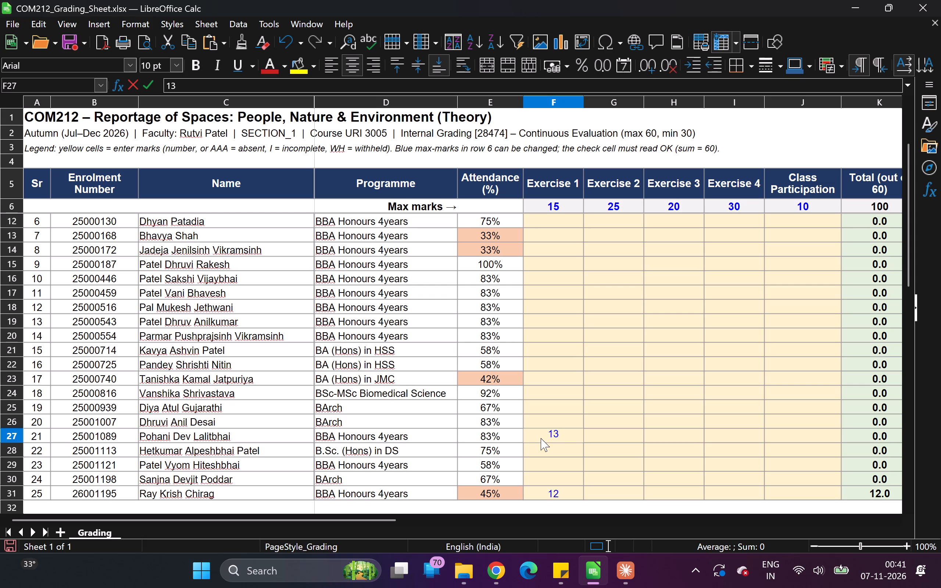
{"action": "left_click", "coordinate": [541, 438]}
Enter Exercise 1 marks of 14 for the student at Sr 3 and 13 for the student at Sr 13.
{"action": "scroll", "coordinate": [564, 310], "scroll_direction": "up", "scroll_amount": 1}
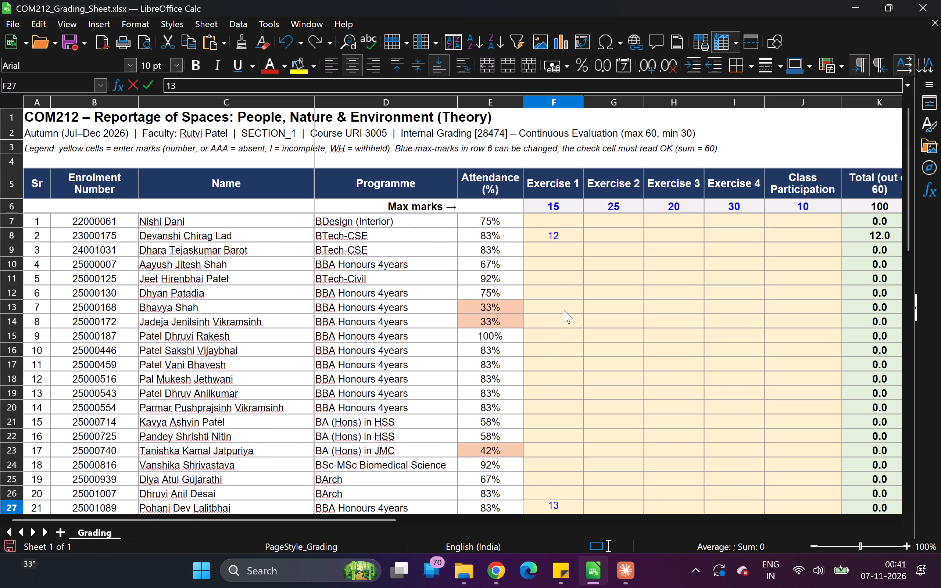
{"action": "left_click", "coordinate": [562, 255]}
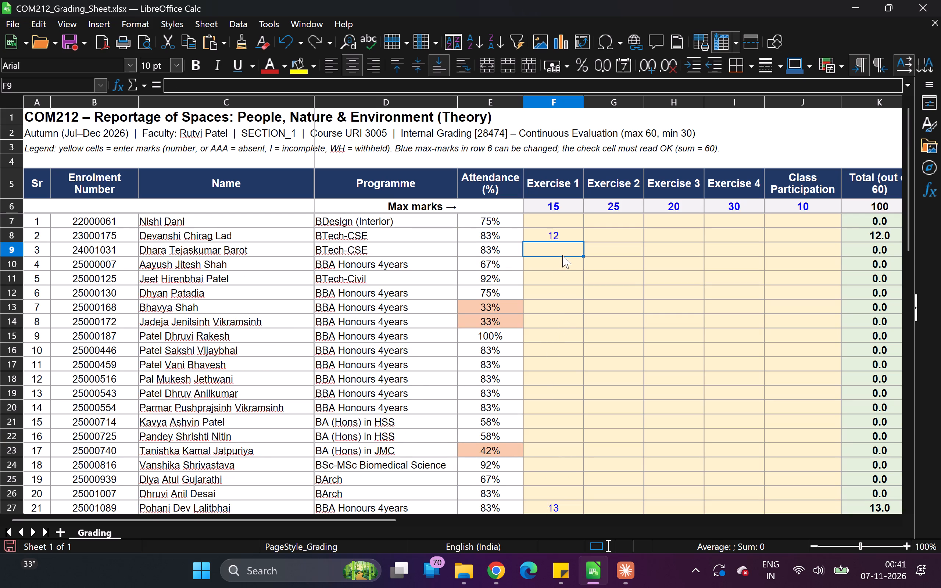
{"action": "key", "text": "1"}
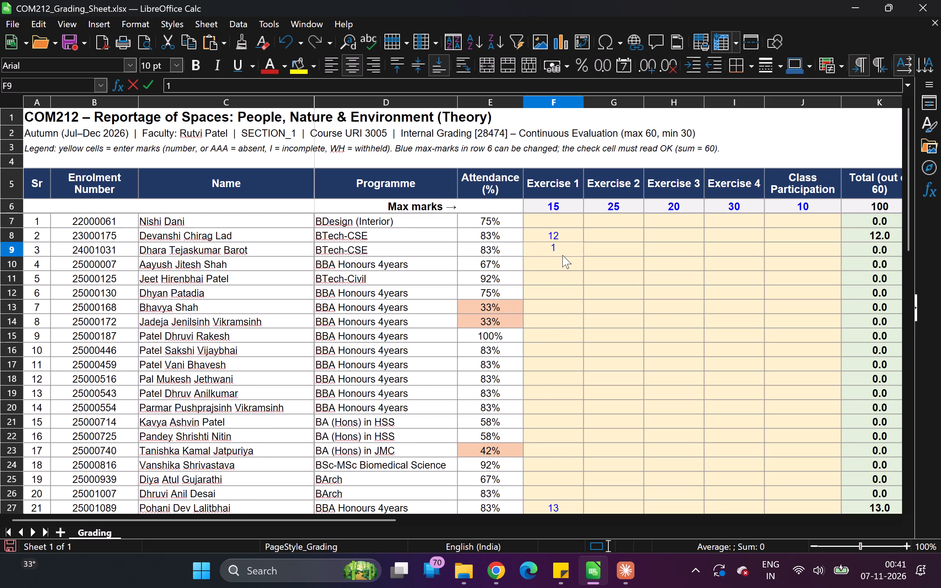
{"action": "key", "text": "4"}
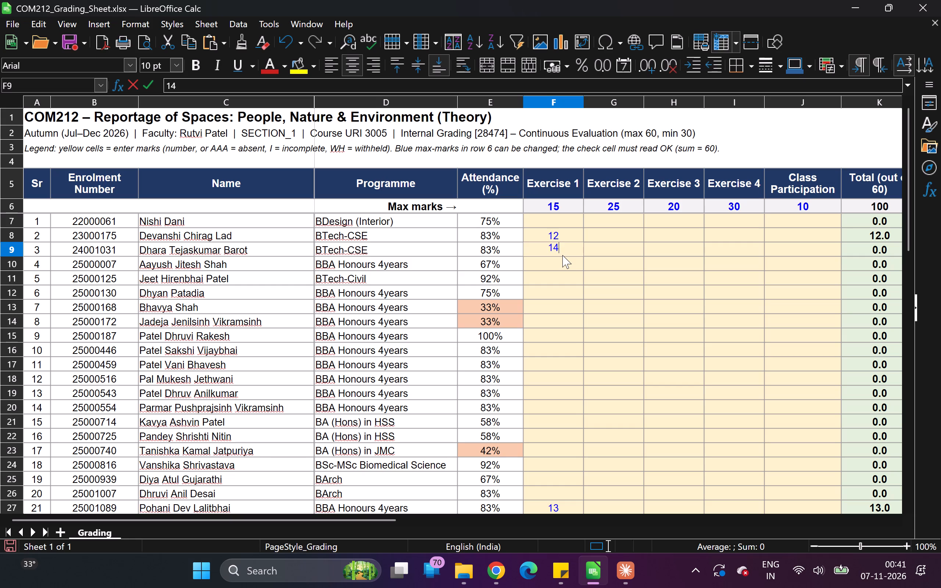
{"action": "left_click", "coordinate": [562, 280]}
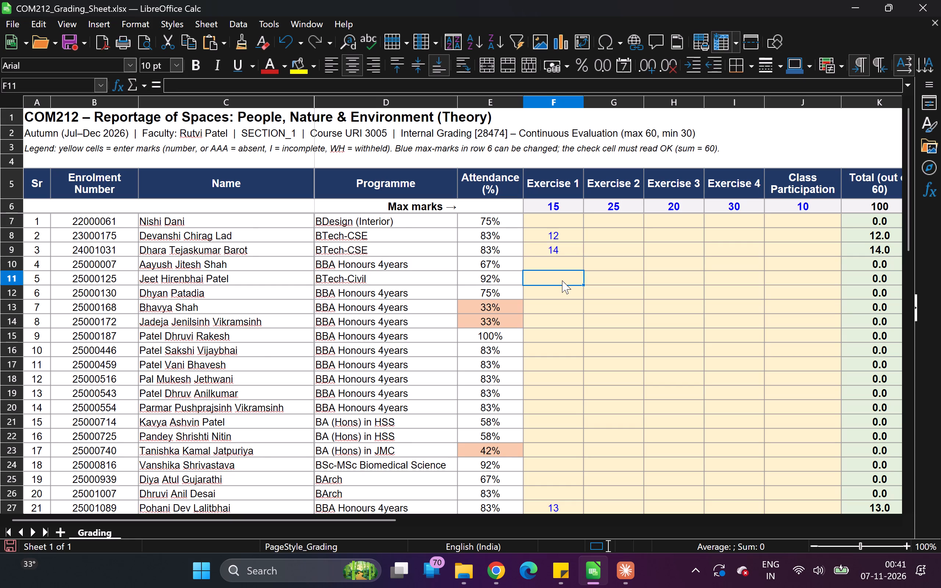
{"action": "scroll", "coordinate": [562, 280], "scroll_direction": "down", "scroll_amount": 2}
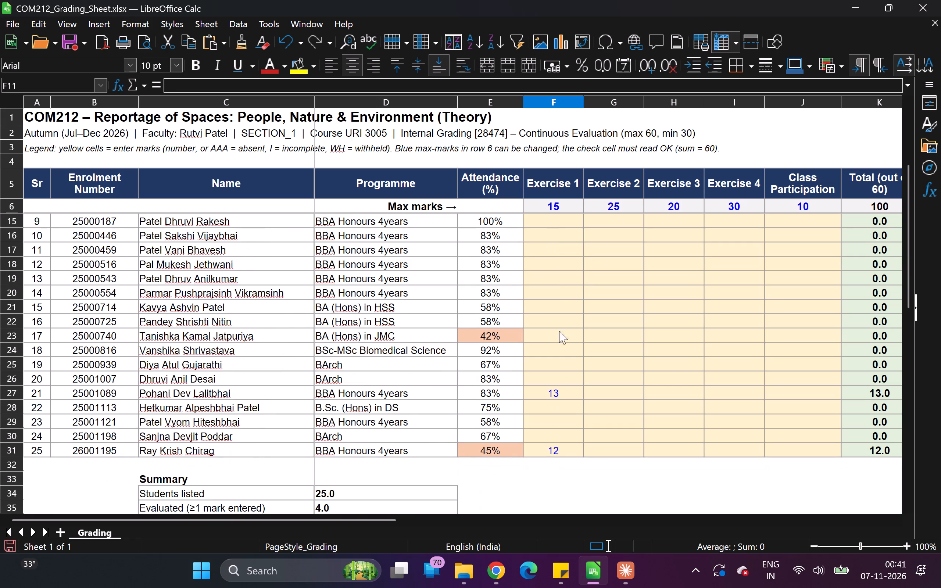
{"action": "scroll", "coordinate": [555, 329], "scroll_direction": "up", "scroll_amount": 1}
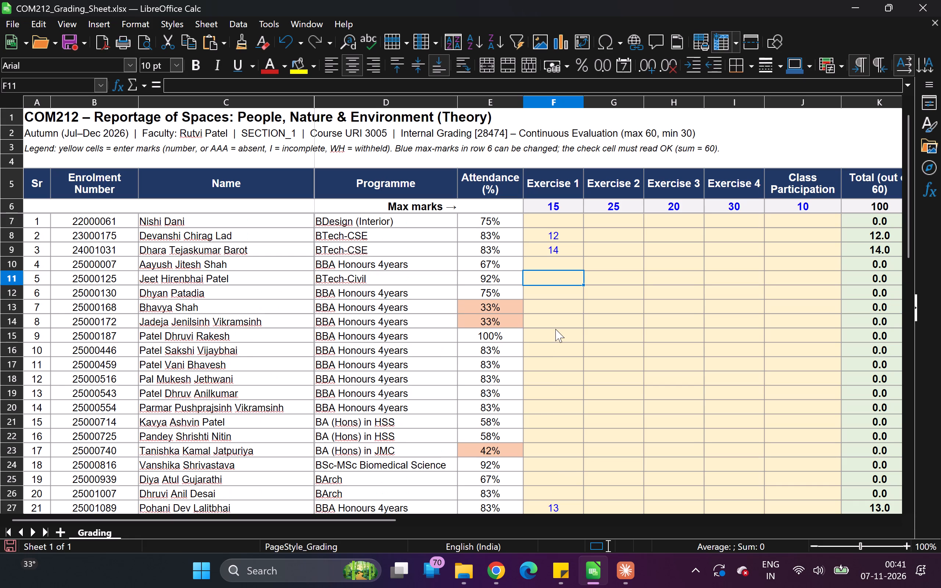
{"action": "scroll", "coordinate": [555, 329], "scroll_direction": "up", "scroll_amount": 2}
{"action": "left_click", "coordinate": [541, 395]}
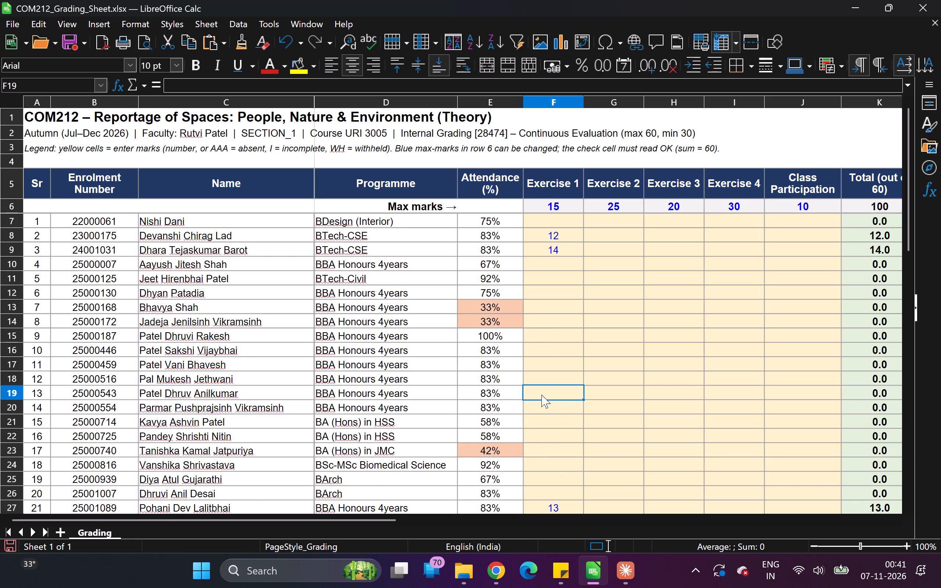
{"action": "type", "text": "13"}
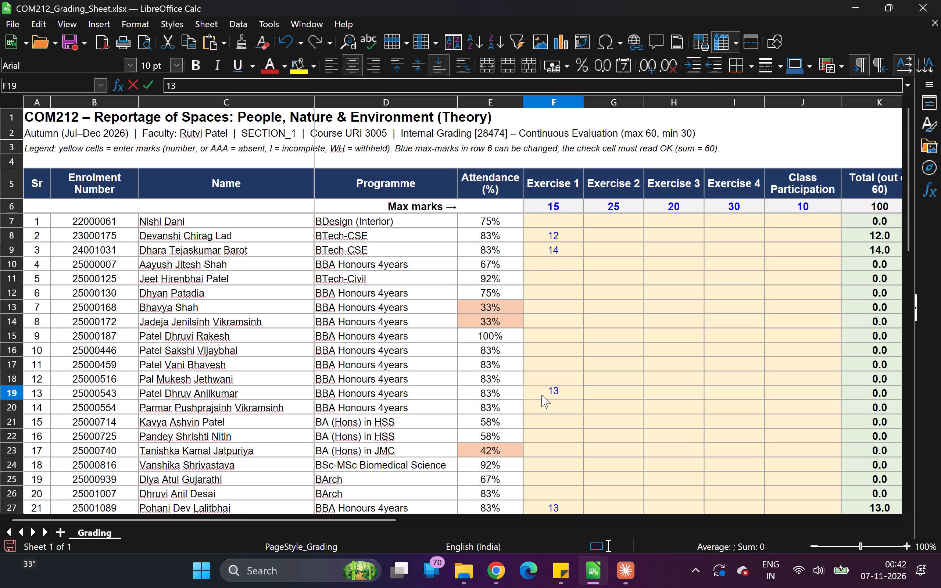
Enter an Exercise 1 mark of 12 for each of the students at Sr 20, Sr 19 and Sr 22.
{"action": "scroll", "coordinate": [541, 395], "scroll_direction": "down", "scroll_amount": 1}
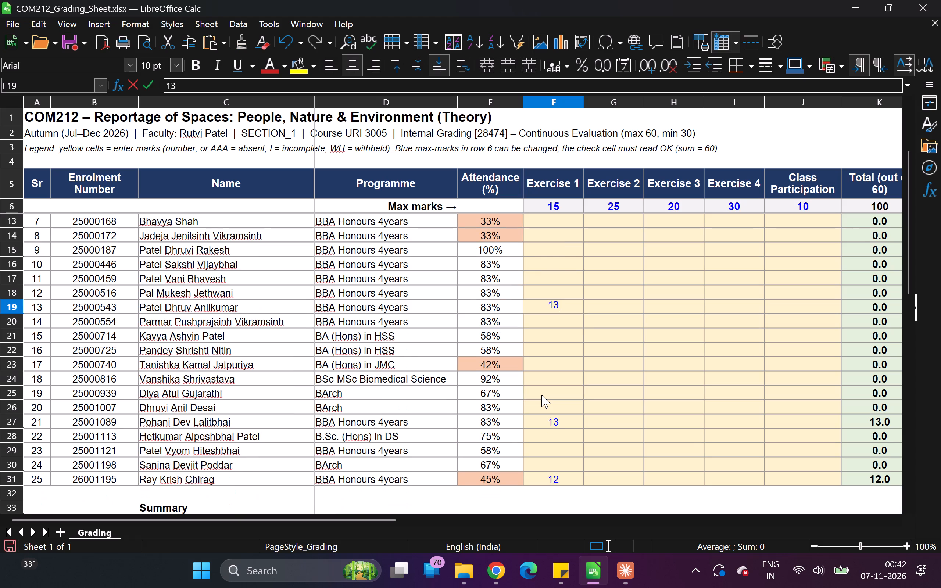
{"action": "left_click", "coordinate": [546, 401]}
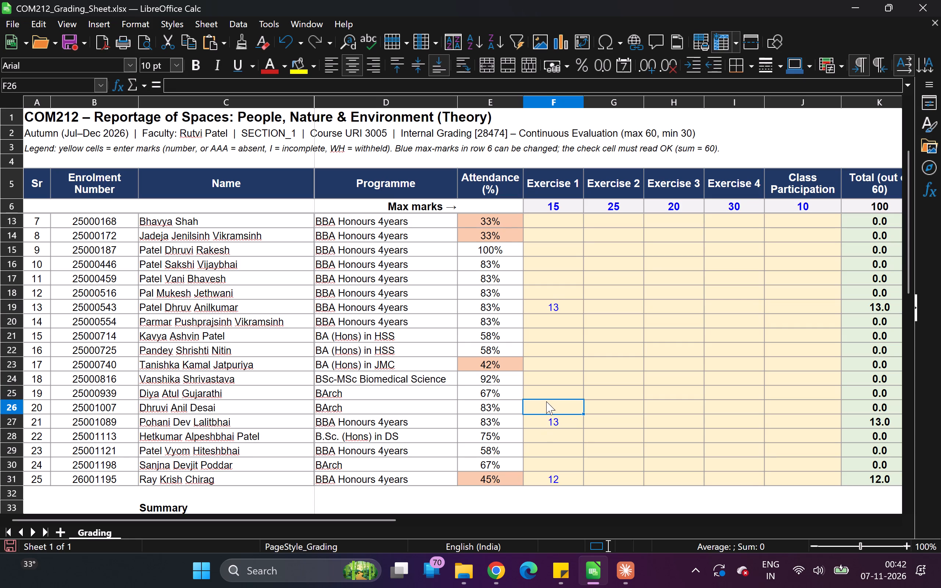
{"action": "key", "text": "1"}
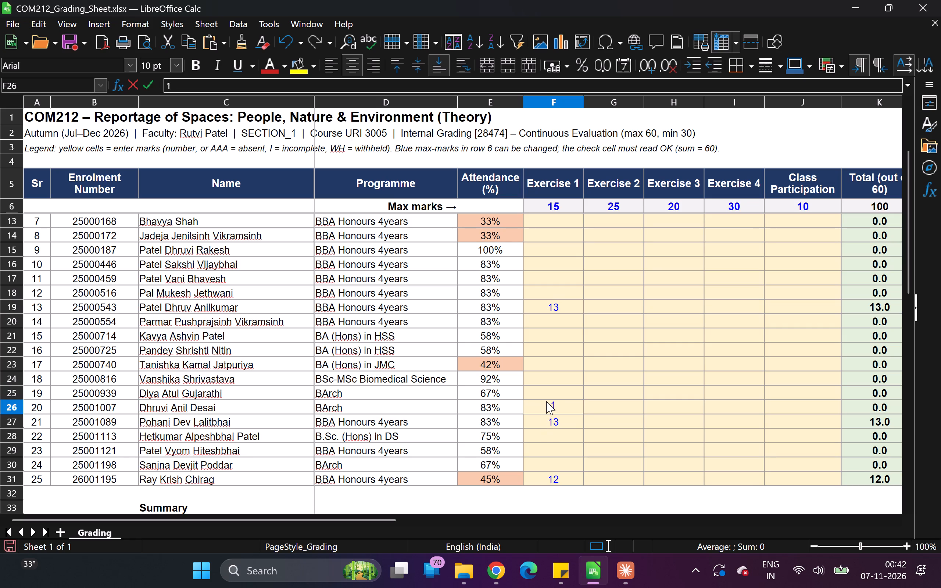
{"action": "key", "text": "2"}
{"action": "scroll", "coordinate": [546, 401], "scroll_direction": "up", "scroll_amount": 1}
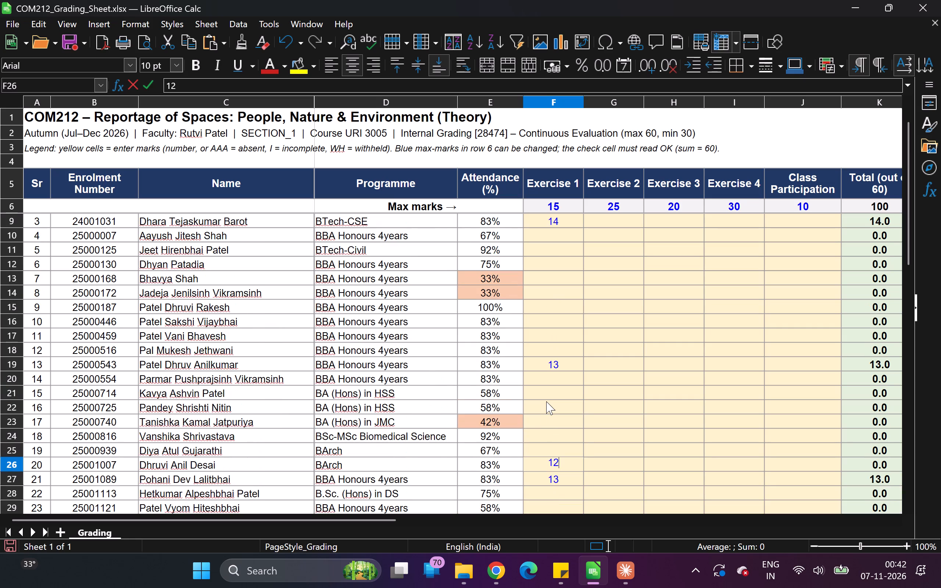
{"action": "scroll", "coordinate": [546, 401], "scroll_direction": "up", "scroll_amount": 2}
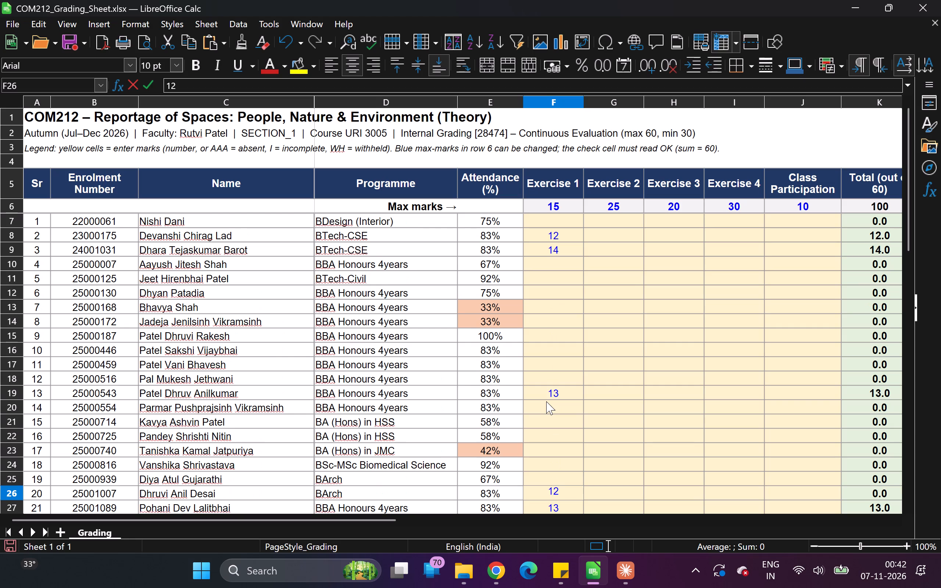
{"action": "scroll", "coordinate": [546, 401], "scroll_direction": "up", "scroll_amount": 1}
{"action": "scroll", "coordinate": [546, 401], "scroll_direction": "down", "scroll_amount": 1}
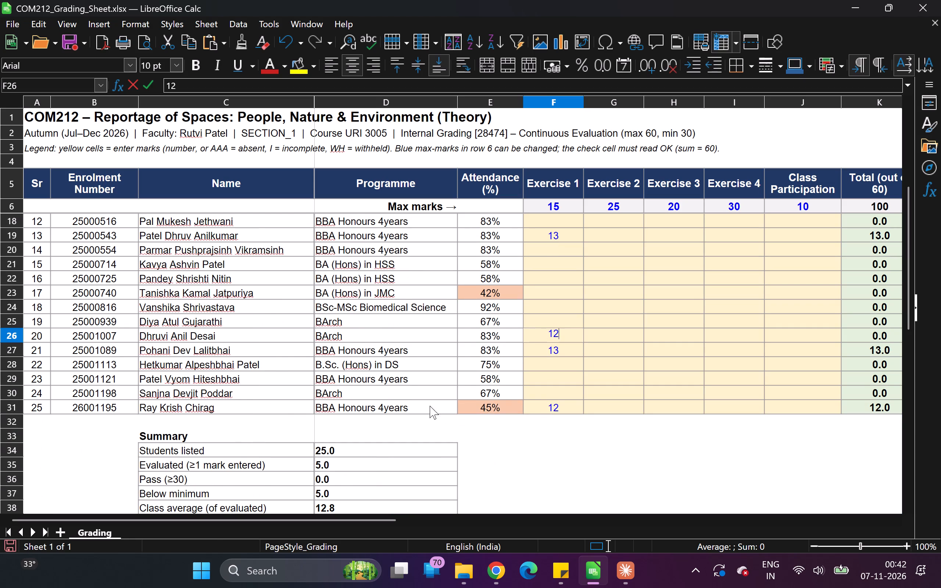
{"action": "left_click", "coordinate": [550, 318]}
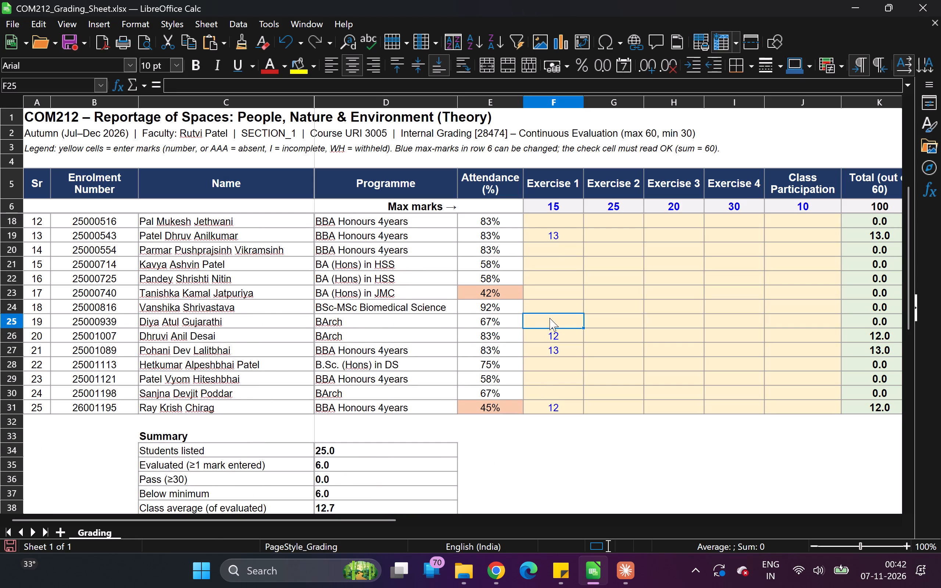
{"action": "type", "text": "12"}
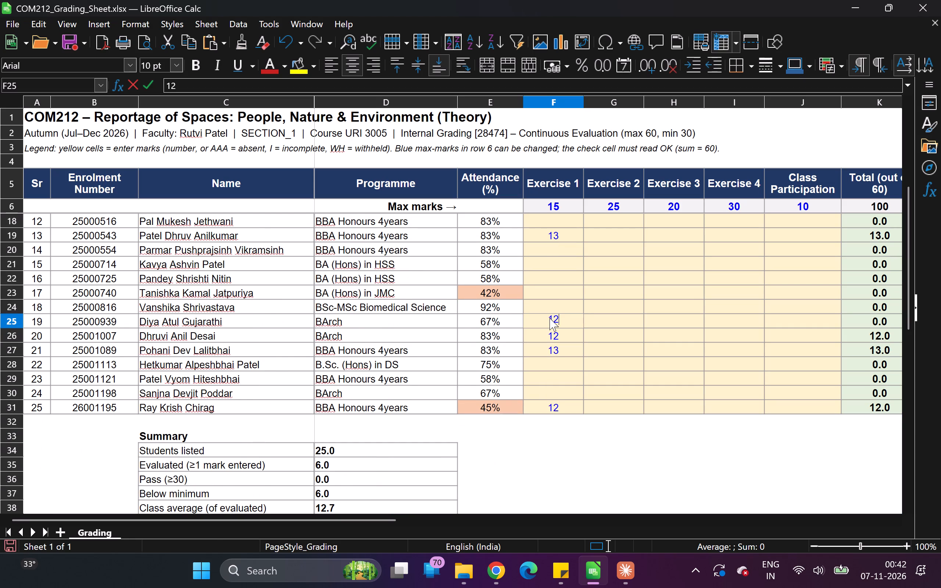
{"action": "left_click", "coordinate": [545, 366]}
{"action": "type", "text": "12"}
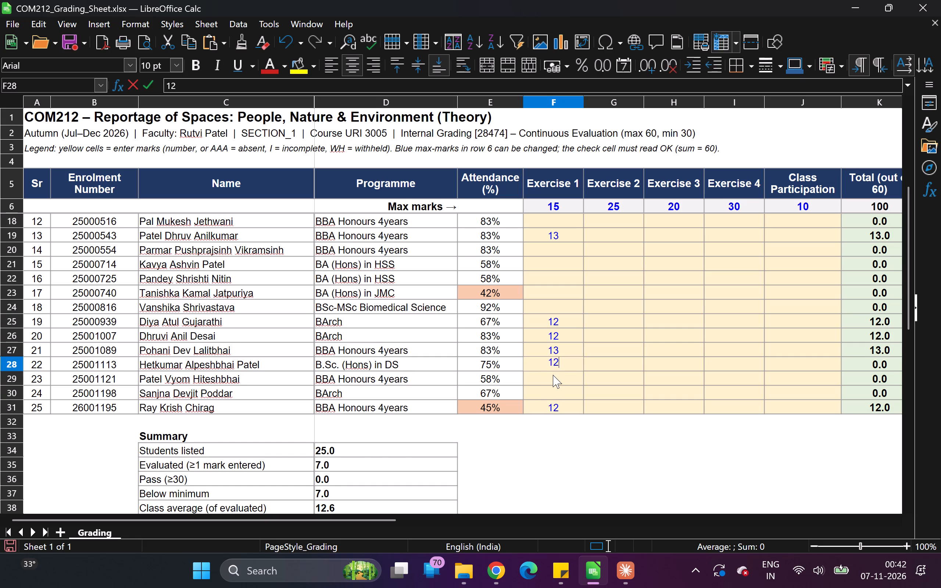
Enter Exercise 1 marks of 13 for the student at Sr 5 and 12 for the student at Sr 14.
{"action": "scroll", "coordinate": [553, 375], "scroll_direction": "up", "scroll_amount": 2}
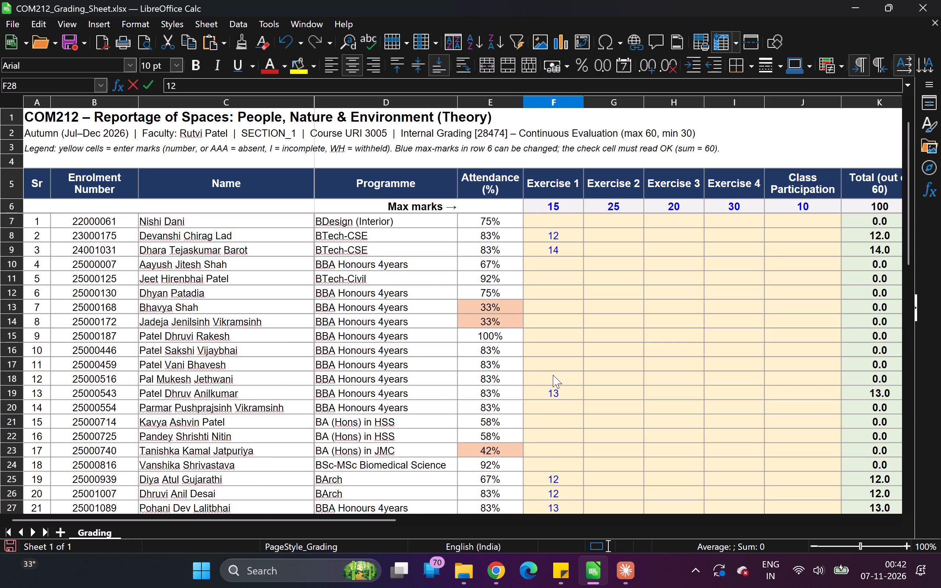
{"action": "scroll", "coordinate": [553, 375], "scroll_direction": "up", "scroll_amount": 2}
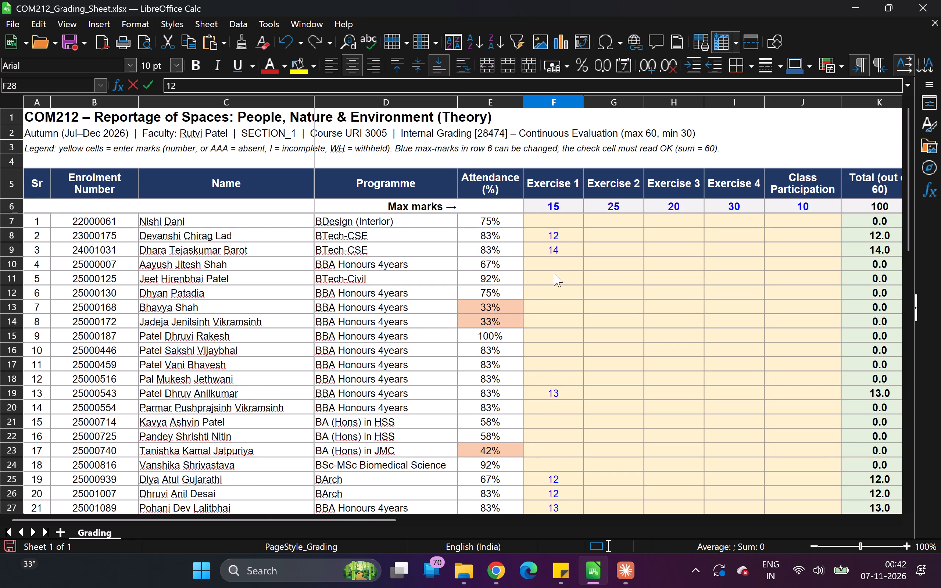
{"action": "left_click", "coordinate": [554, 274]}
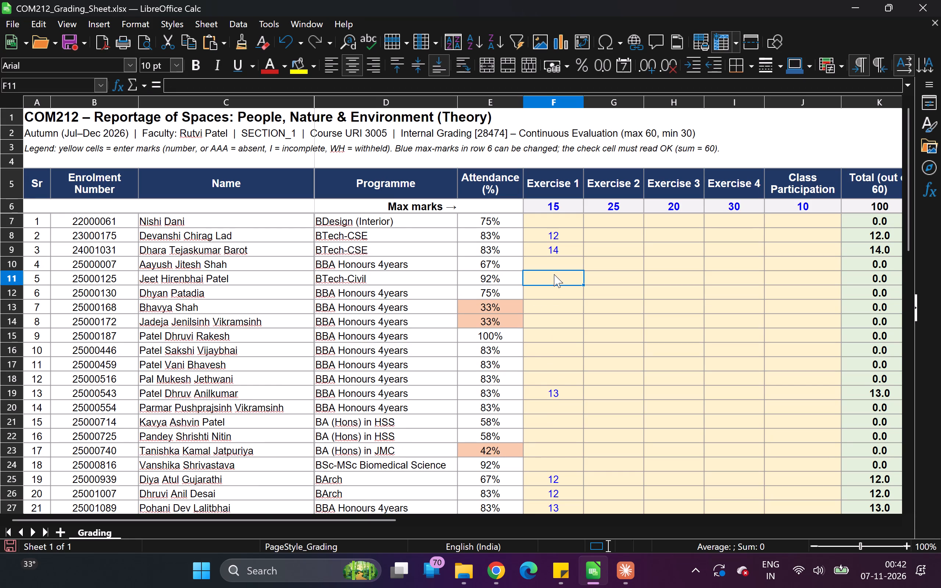
{"action": "type", "text": "13"}
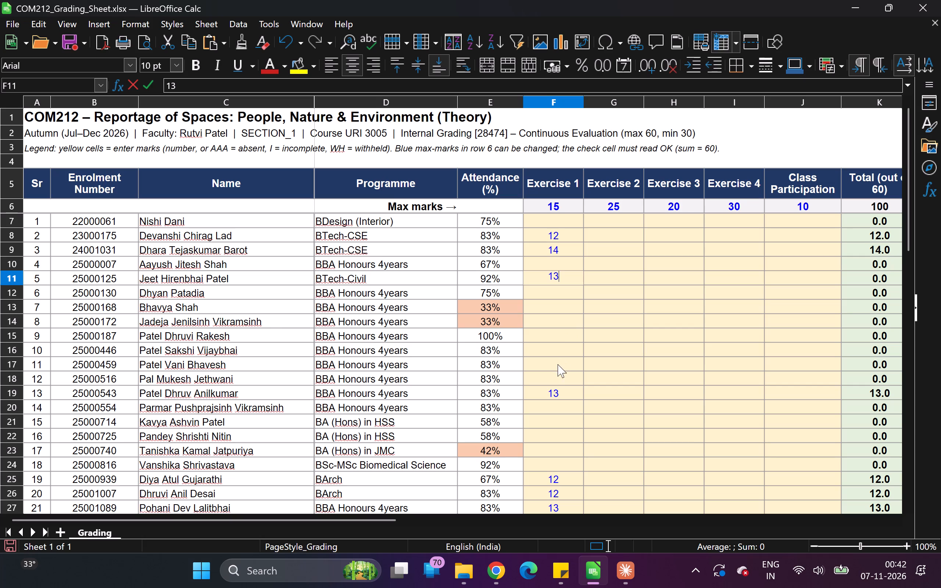
{"action": "scroll", "coordinate": [560, 388], "scroll_direction": "down", "scroll_amount": 1}
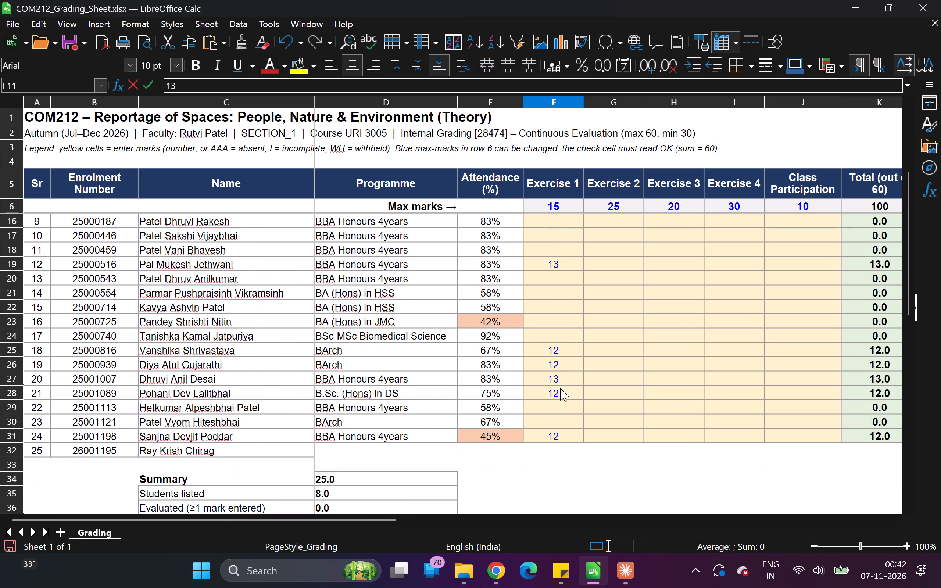
{"action": "scroll", "coordinate": [560, 388], "scroll_direction": "down", "scroll_amount": 1}
{"action": "left_click", "coordinate": [544, 297]}
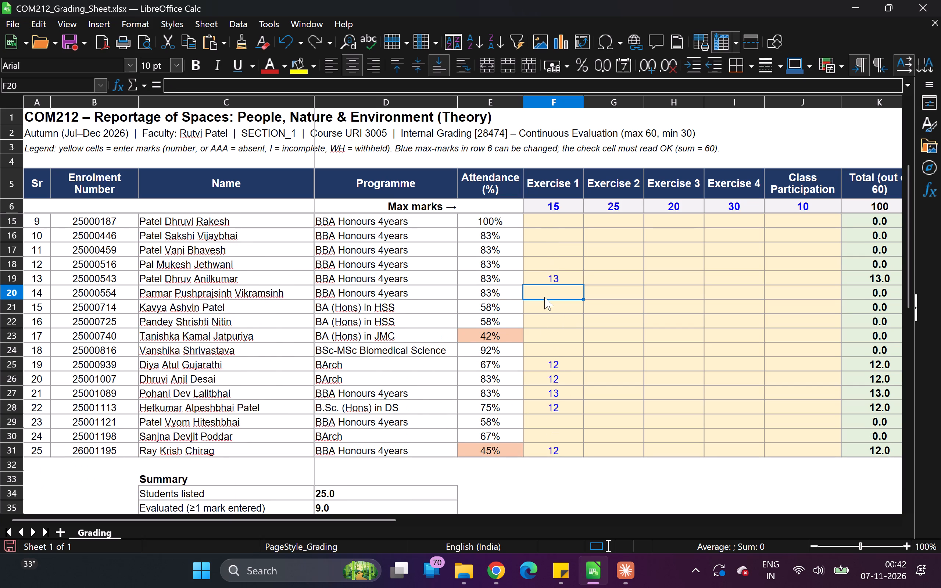
{"action": "type", "text": "12"}
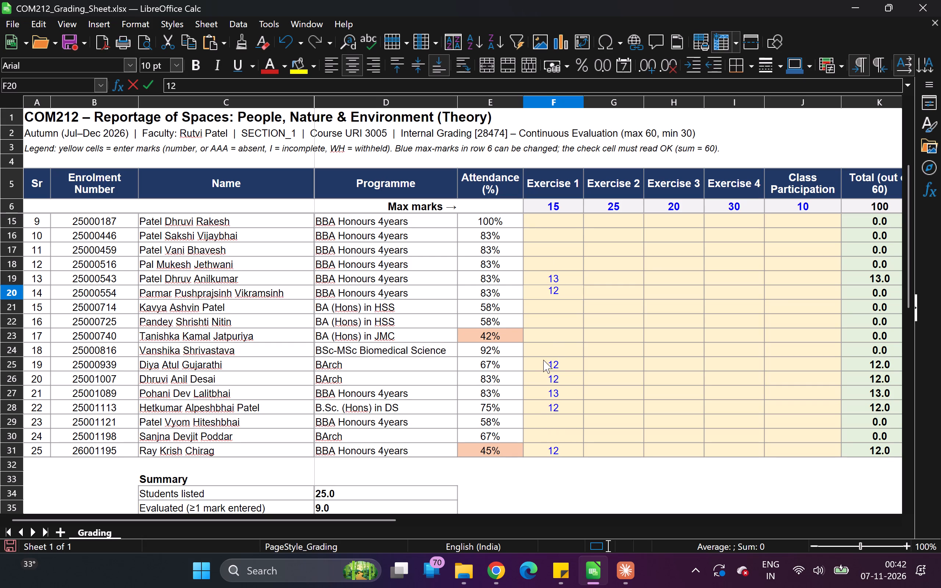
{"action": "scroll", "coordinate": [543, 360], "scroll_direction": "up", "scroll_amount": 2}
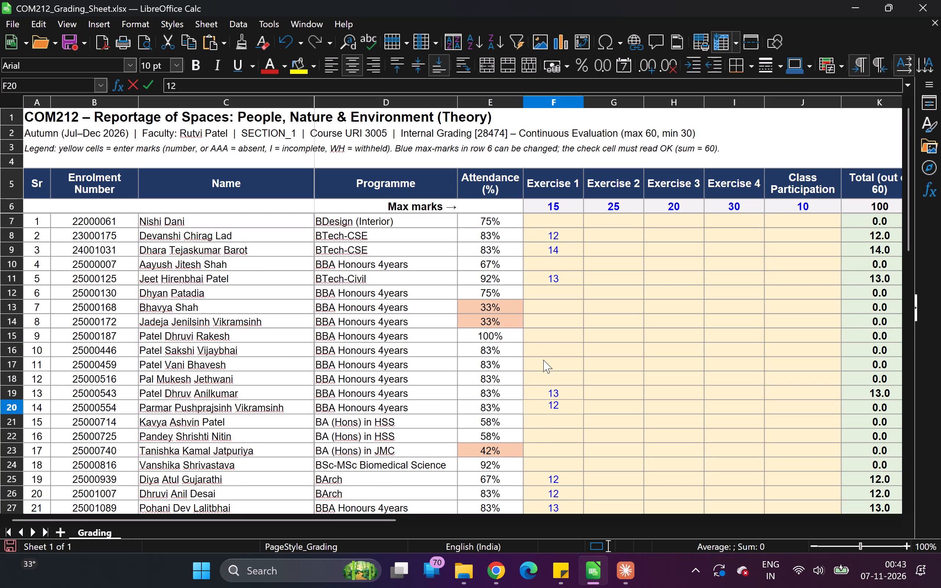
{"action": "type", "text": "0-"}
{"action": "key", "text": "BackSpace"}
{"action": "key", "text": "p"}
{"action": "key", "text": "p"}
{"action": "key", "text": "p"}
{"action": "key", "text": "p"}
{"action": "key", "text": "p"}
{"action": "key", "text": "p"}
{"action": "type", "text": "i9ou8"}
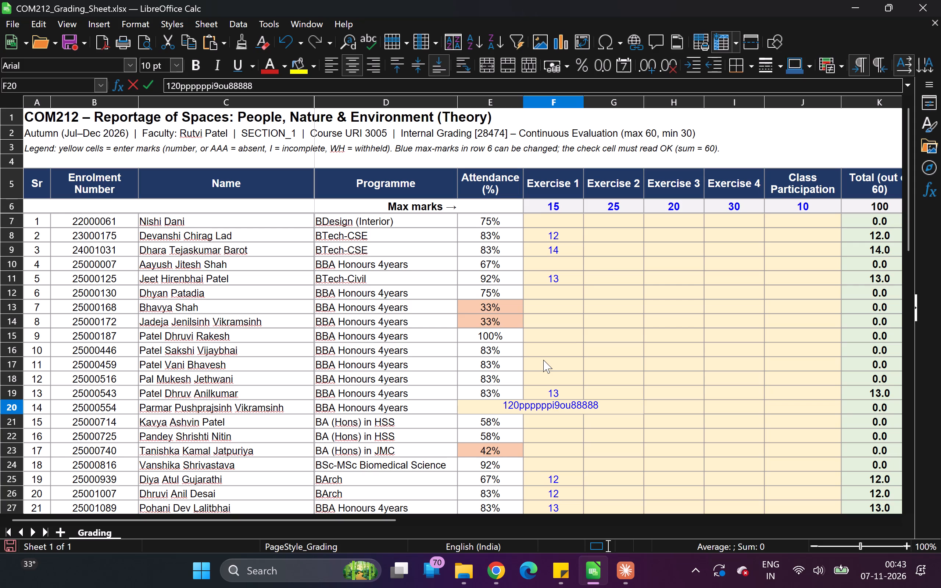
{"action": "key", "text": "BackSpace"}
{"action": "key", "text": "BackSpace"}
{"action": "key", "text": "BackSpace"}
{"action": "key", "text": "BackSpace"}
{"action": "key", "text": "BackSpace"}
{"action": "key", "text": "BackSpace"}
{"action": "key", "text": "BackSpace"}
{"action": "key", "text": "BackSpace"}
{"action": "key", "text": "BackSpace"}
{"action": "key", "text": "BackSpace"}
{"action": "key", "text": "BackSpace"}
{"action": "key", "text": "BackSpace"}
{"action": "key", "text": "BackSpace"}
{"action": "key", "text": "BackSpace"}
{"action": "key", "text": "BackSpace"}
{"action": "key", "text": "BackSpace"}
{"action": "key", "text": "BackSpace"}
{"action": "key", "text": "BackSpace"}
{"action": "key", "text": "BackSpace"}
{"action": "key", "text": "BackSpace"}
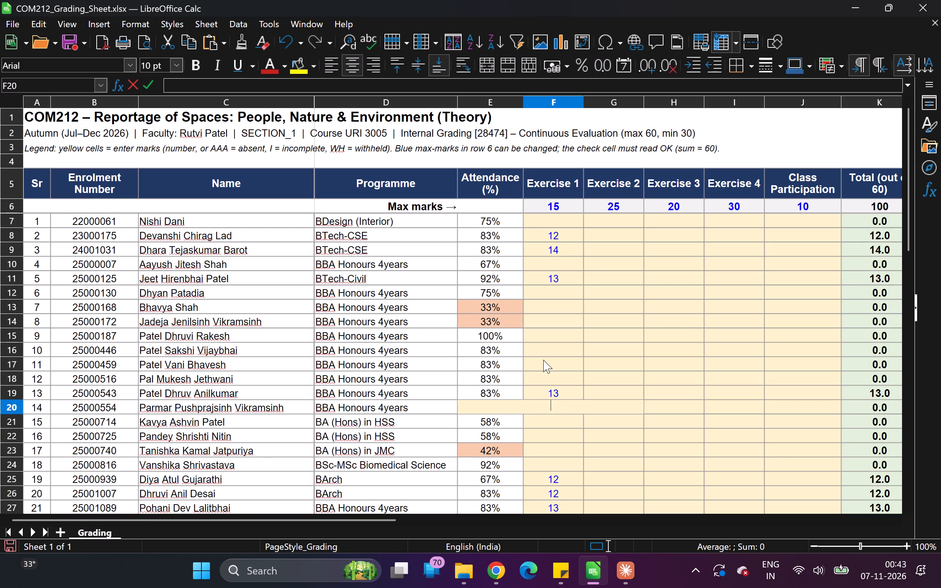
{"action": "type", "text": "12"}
Enter an Exercise 1 mark of 12 for each of the students at Sr 10 and Sr 24.
{"action": "scroll", "coordinate": [556, 348], "scroll_direction": "down", "scroll_amount": 1}
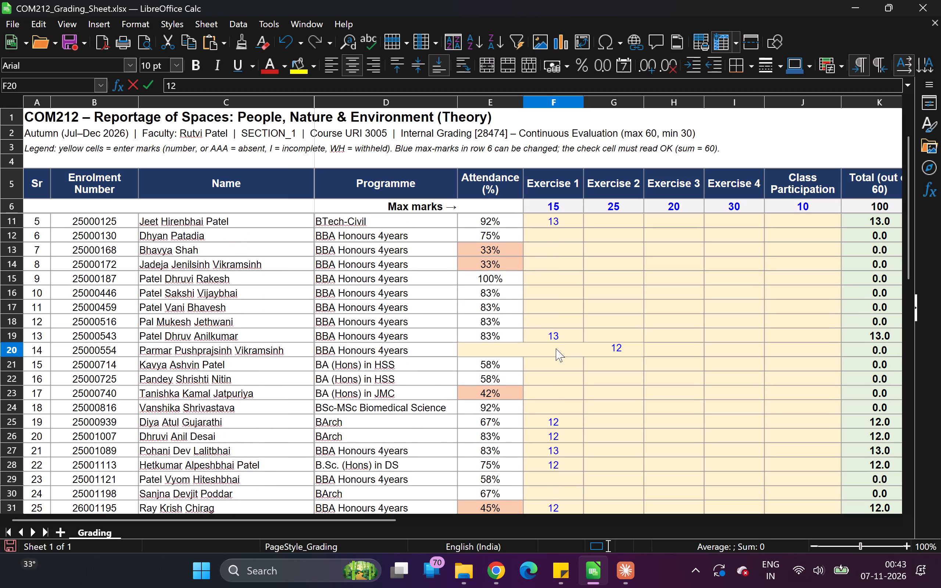
{"action": "scroll", "coordinate": [556, 348], "scroll_direction": "down", "scroll_amount": 2}
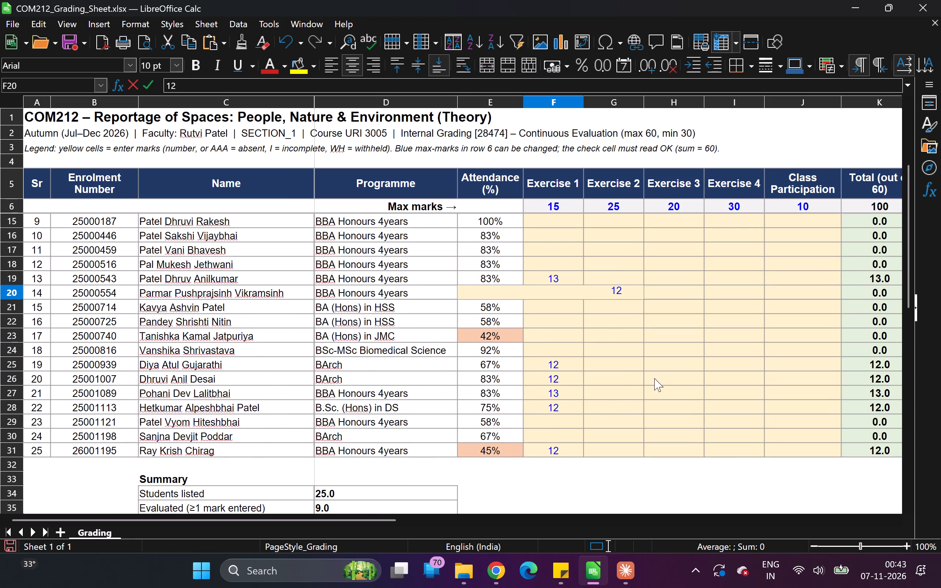
{"action": "left_click", "coordinate": [559, 237]}
{"action": "type", "text": "12"}
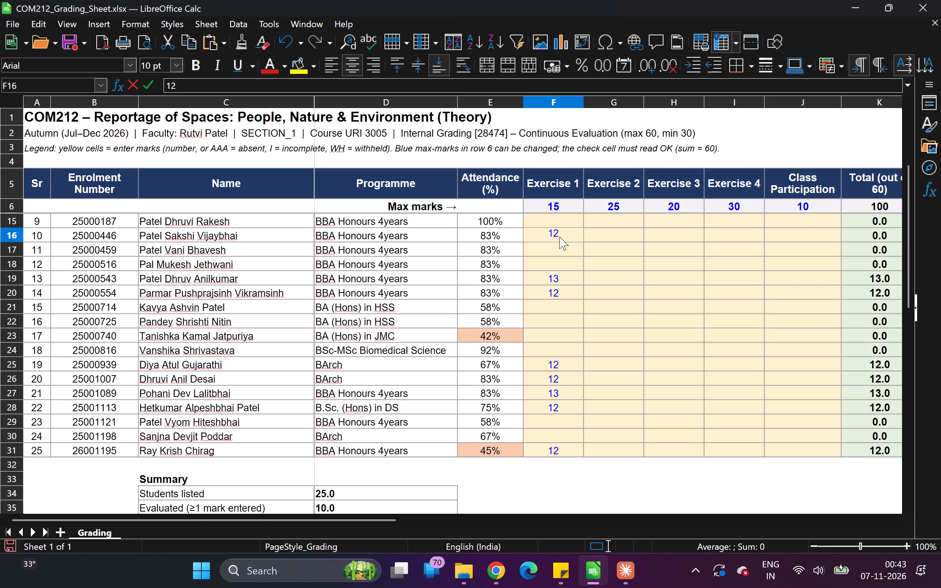
{"action": "left_click", "coordinate": [550, 437]}
{"action": "type", "text": "12"}
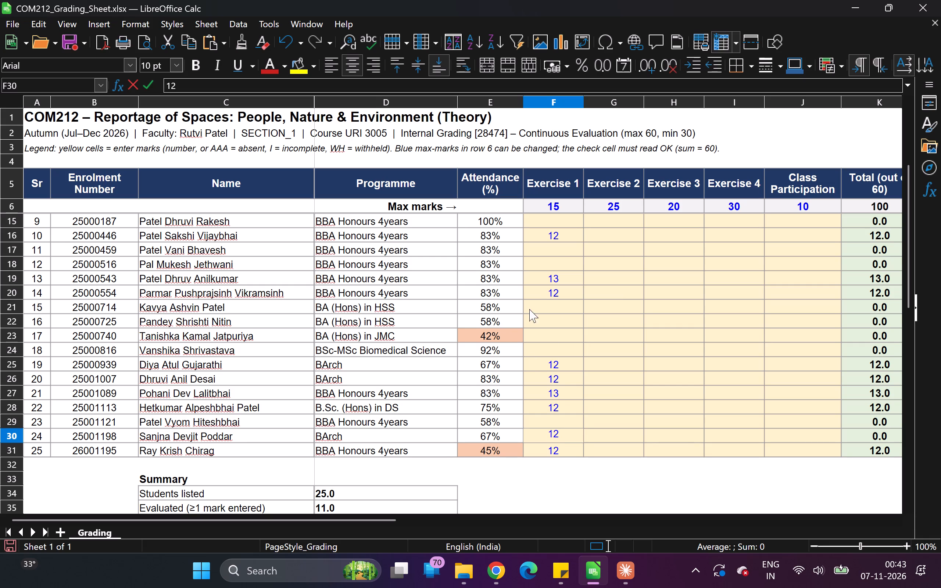
Enter Exercise 1 marks of 14 for the student at Sr 18 and 12 for the student at Sr 11.
{"action": "scroll", "coordinate": [533, 292], "scroll_direction": "up", "scroll_amount": 2}
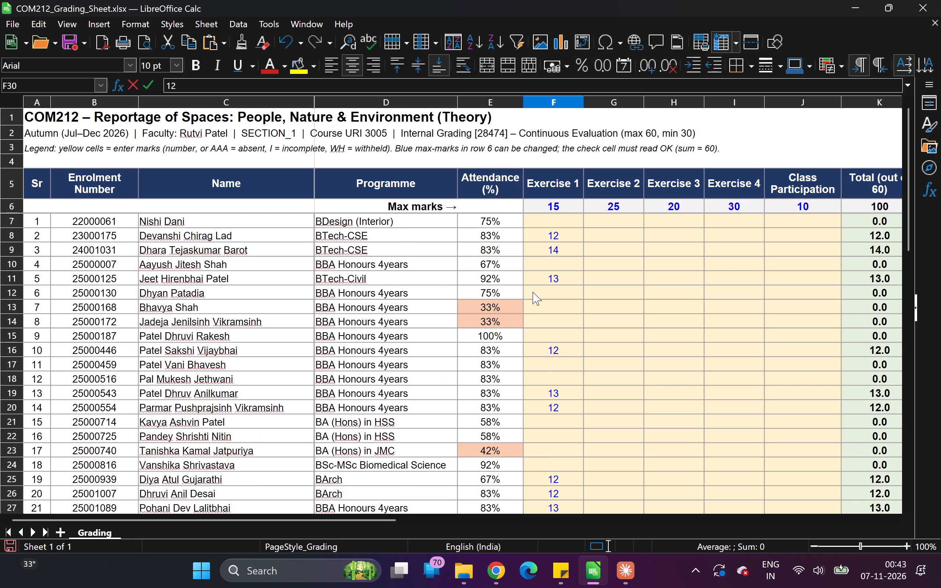
{"action": "scroll", "coordinate": [533, 292], "scroll_direction": "up", "scroll_amount": 2}
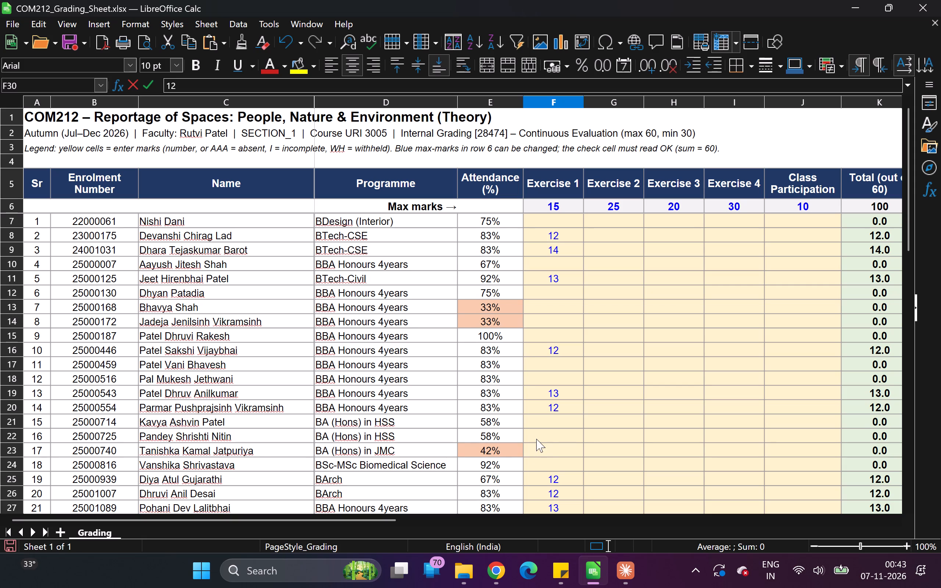
{"action": "left_click", "coordinate": [551, 467]}
{"action": "type", "text": "14"}
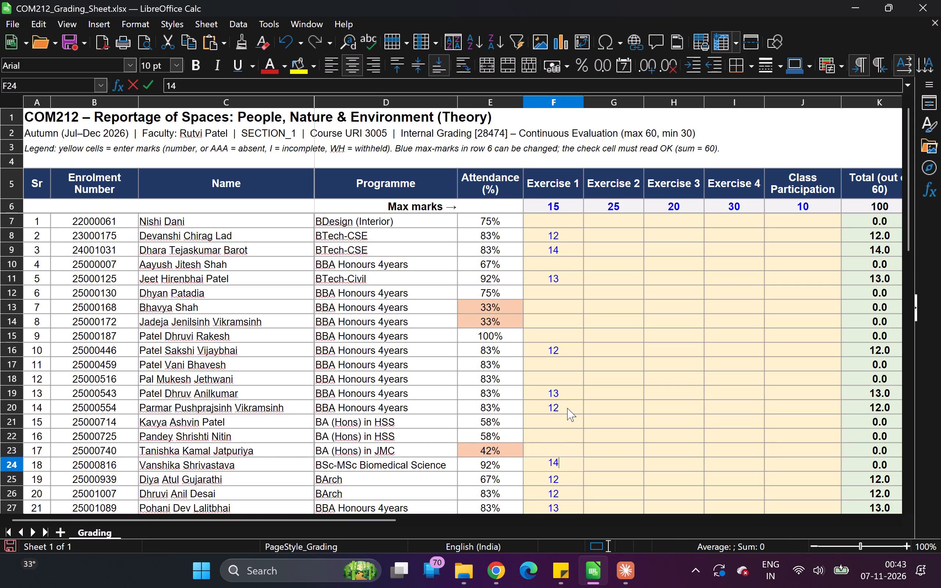
{"action": "left_click", "coordinate": [567, 408]}
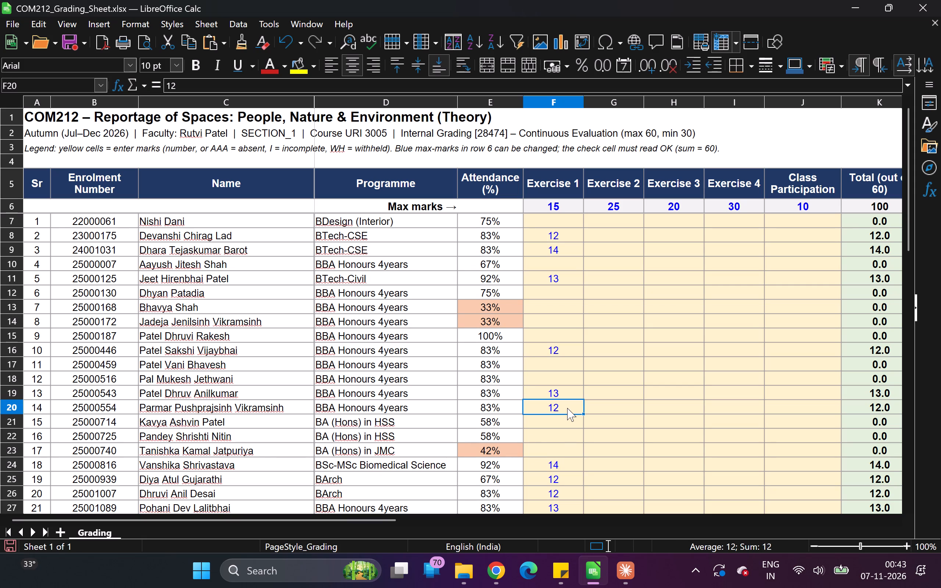
{"action": "left_click", "coordinate": [553, 368]}
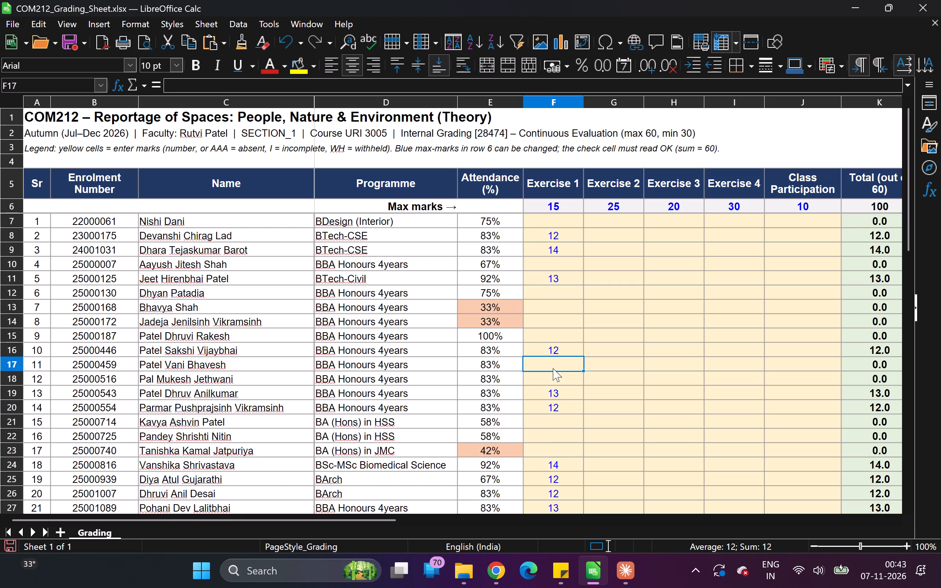
{"action": "type", "text": "12"}
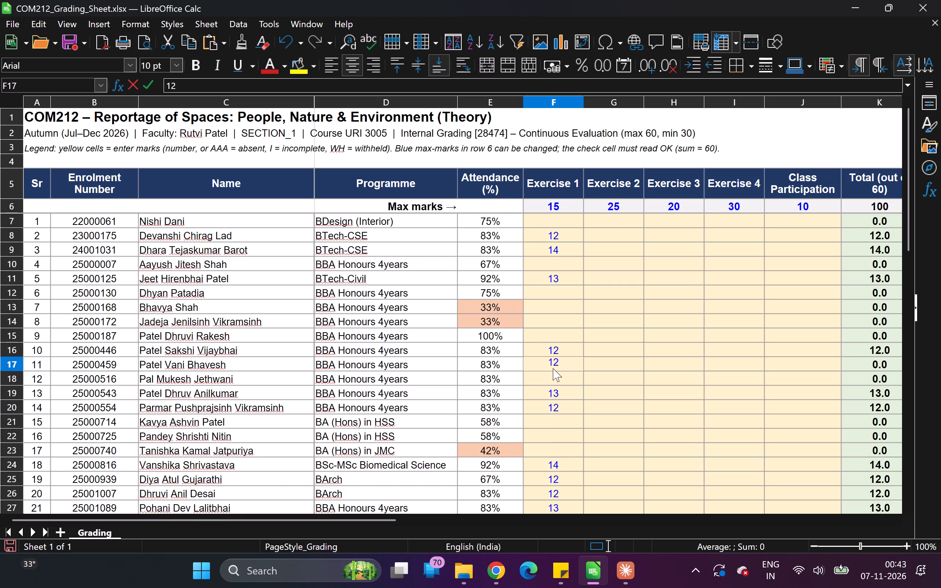
Select the Exercise 1 mark cell of the first student in the list, Sr 1.
{"action": "left_click", "coordinate": [567, 221]}
{"action": "scroll", "coordinate": [567, 221], "scroll_direction": "up", "scroll_amount": 1}
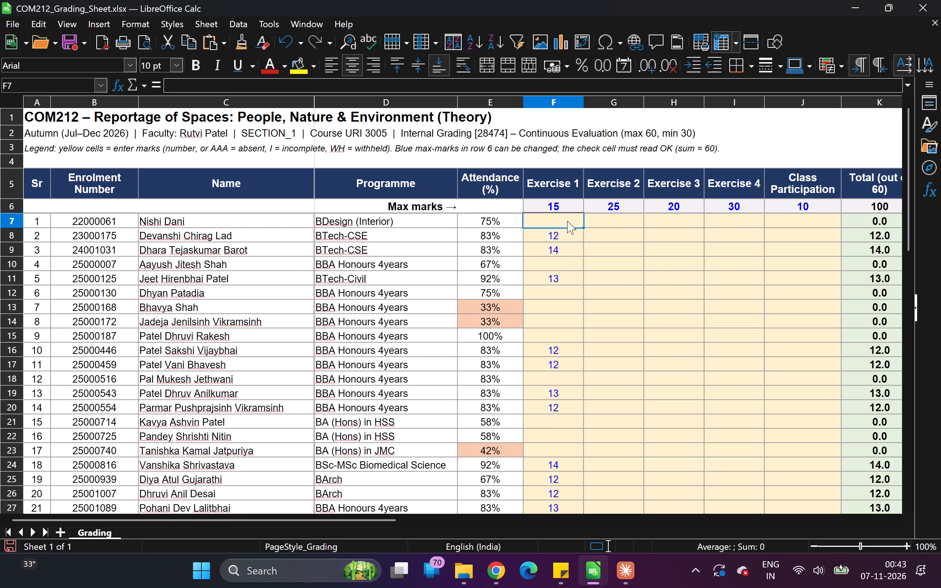
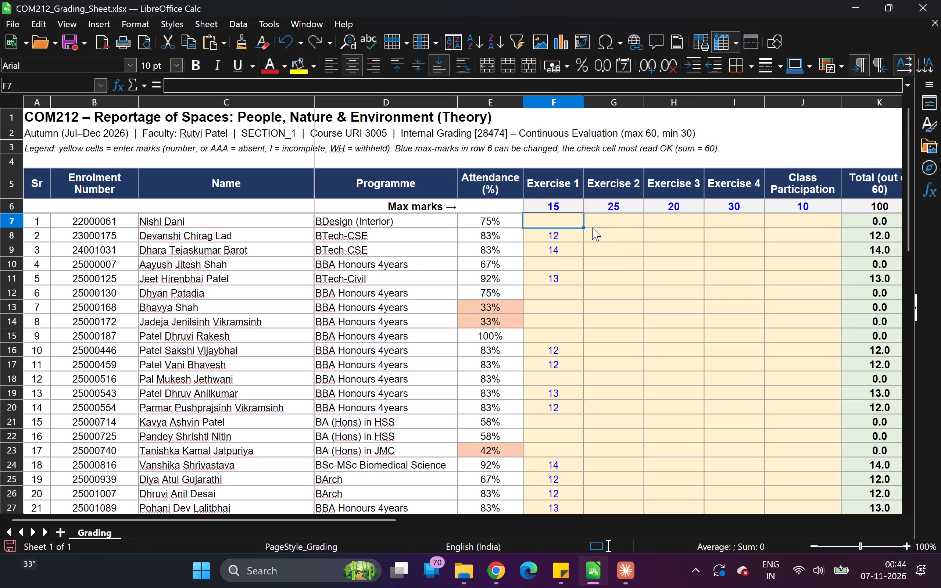
Enter an Exercise 1 mark of 0 for each of the students at Sr 1, Sr 4 and Sr 6.
{"action": "key", "text": "0"}
{"action": "key", "text": "Down"}
{"action": "key", "text": "Down"}
{"action": "key", "text": "Down"}
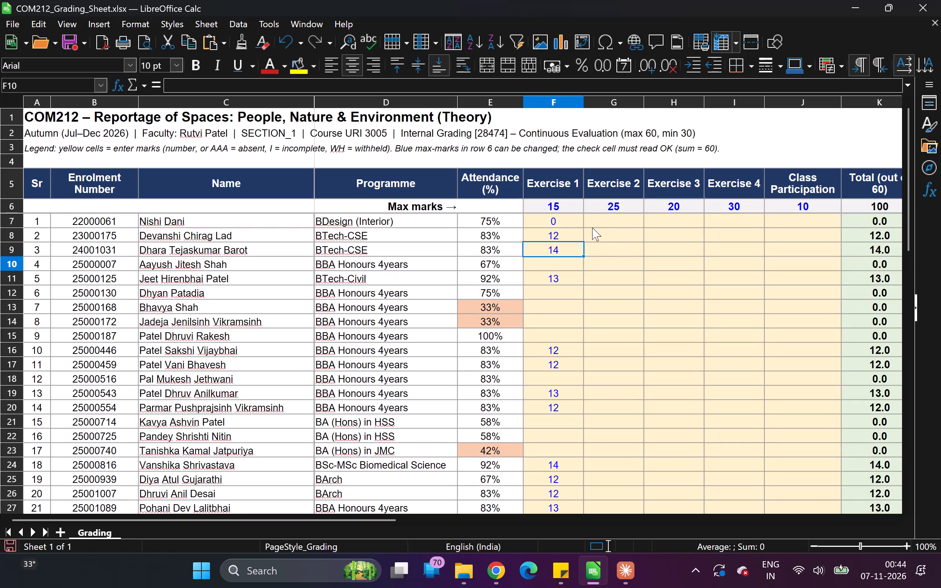
{"action": "key", "text": "0"}
{"action": "key", "text": "Down"}
{"action": "key", "text": "Down"}
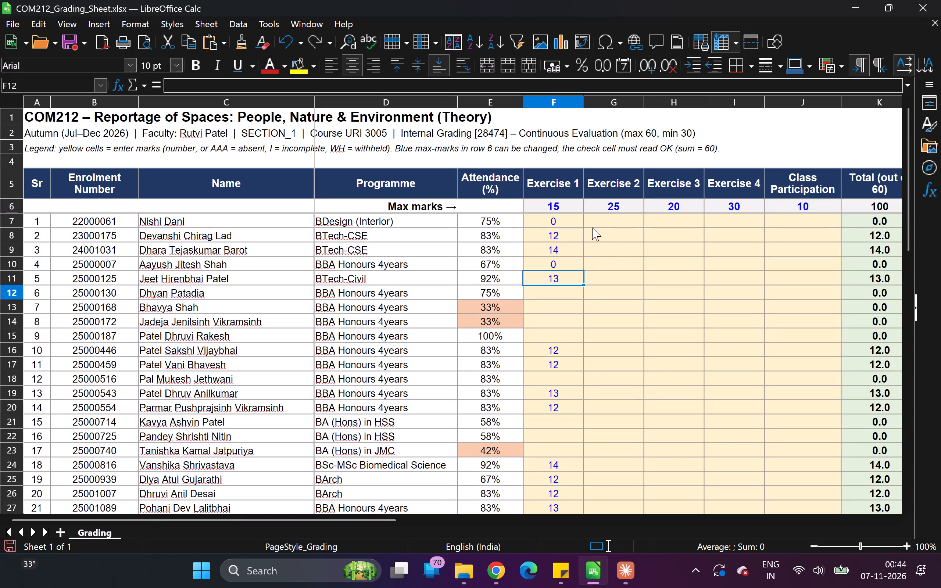
{"action": "key", "text": "0"}
{"action": "key", "text": "Down"}
Enter an Exercise 1 mark of 0 for each of the students at Sr 7, Sr 8 and Sr 9.
{"action": "key", "text": "0"}
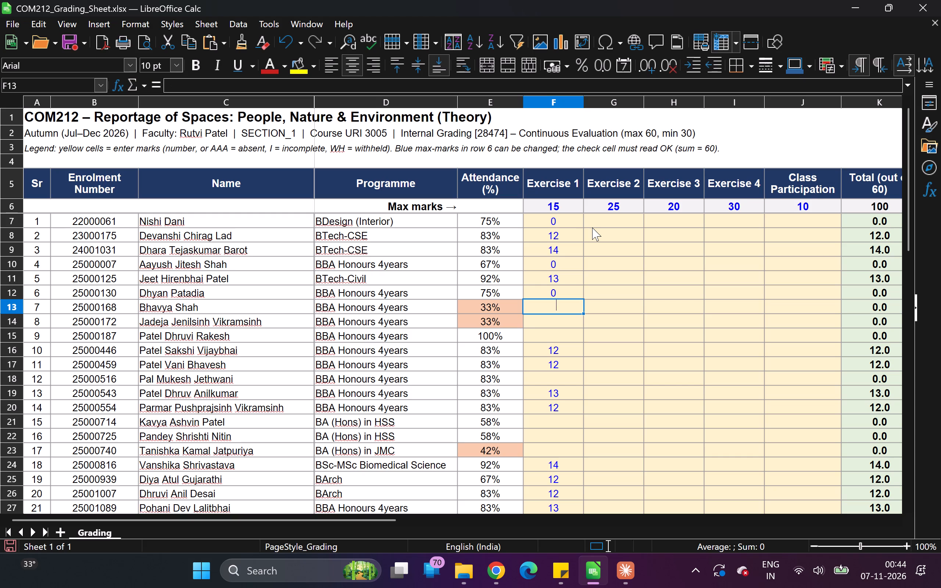
{"action": "key", "text": "Down"}
{"action": "key", "text": "0"}
{"action": "key", "text": "Down"}
{"action": "key", "text": "0"}
{"action": "key", "text": "Down"}
Enter an Exercise 1 mark of 0 for each of the students at Sr 12, Sr 15, Sr 16 and Sr 17.
{"action": "key", "text": "Down"}
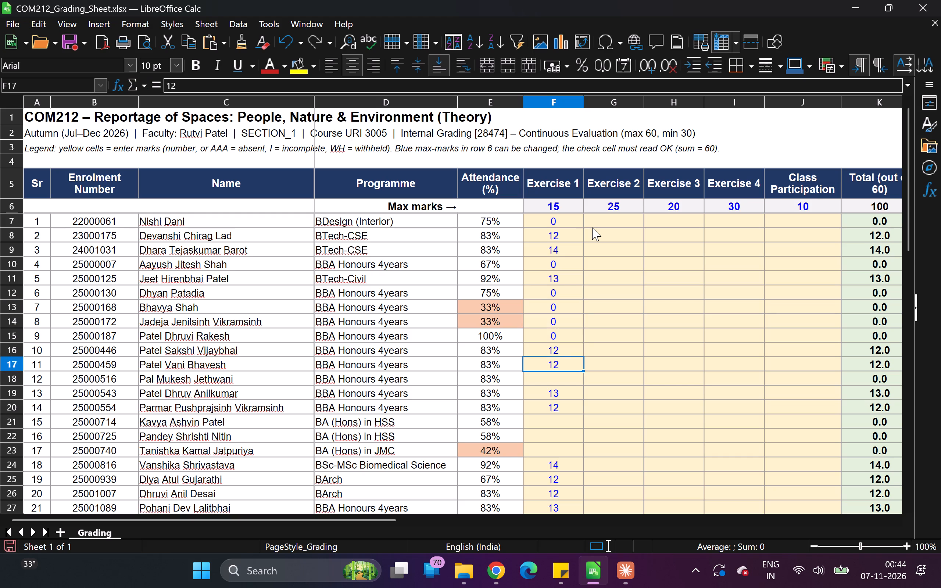
{"action": "key", "text": "Down"}
{"action": "key", "text": "Down"}
{"action": "key", "text": "Up"}
{"action": "key", "text": "0"}
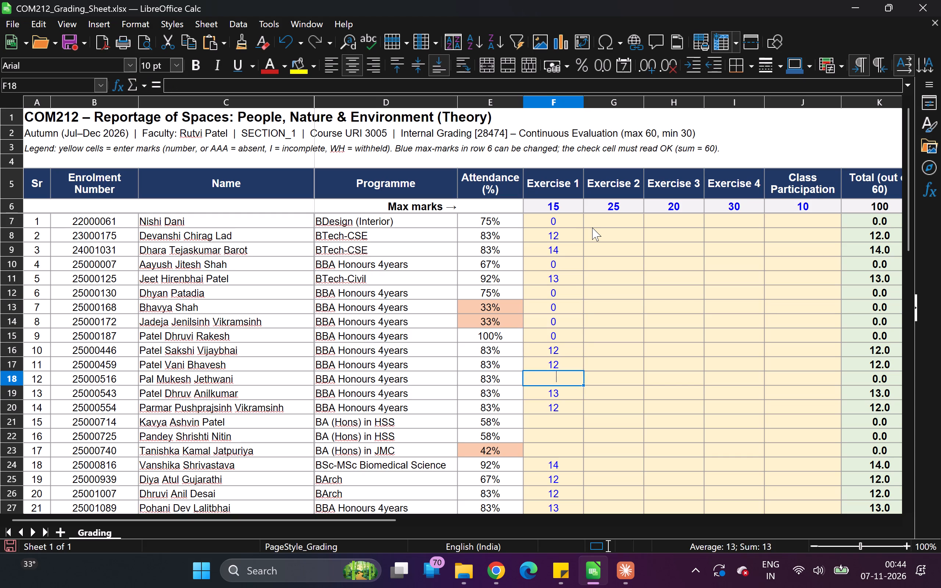
{"action": "key", "text": "Down"}
{"action": "key", "text": "Down"}
{"action": "key", "text": "Down"}
{"action": "key", "text": "0"}
{"action": "key", "text": "Down"}
{"action": "key", "text": "0"}
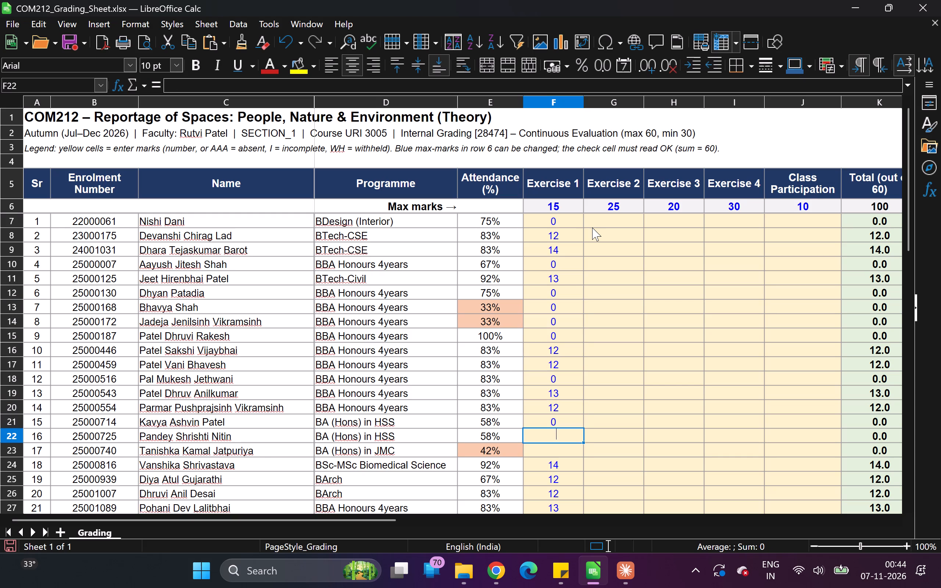
{"action": "key", "text": "Down"}
{"action": "key", "text": "0"}
{"action": "key", "text": "Down"}
Enter an Exercise 1 mark of 0 for the student at Sr 23.
{"action": "key", "text": "Down"}
{"action": "key", "text": "Down"}
{"action": "key", "text": "Down"}
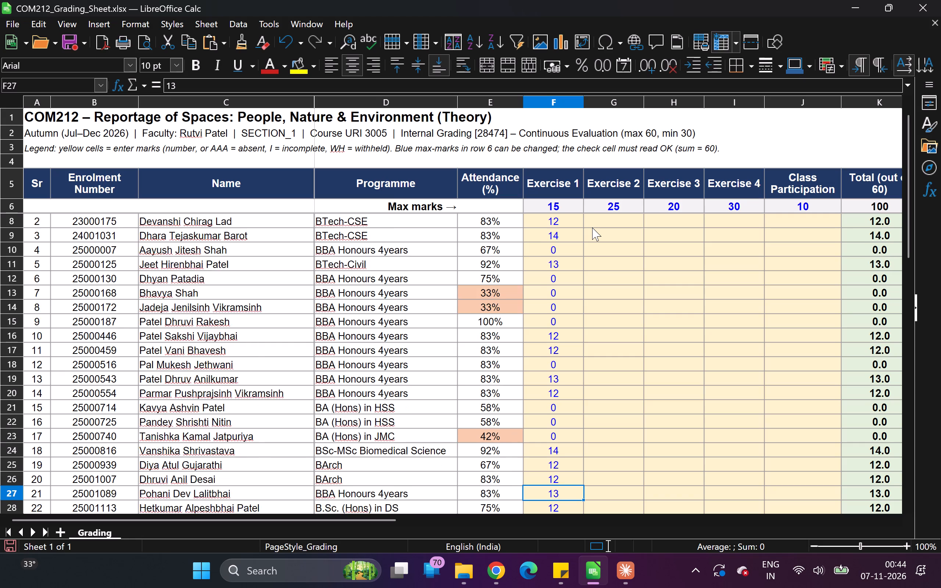
{"action": "key", "text": "Down"}
{"action": "key", "text": "Down"}
{"action": "key", "text": "0"}
{"action": "key", "text": "Down"}
Select the Exercise 2 mark cell of the first student in the list, Sr 1.
{"action": "key", "text": "Down"}
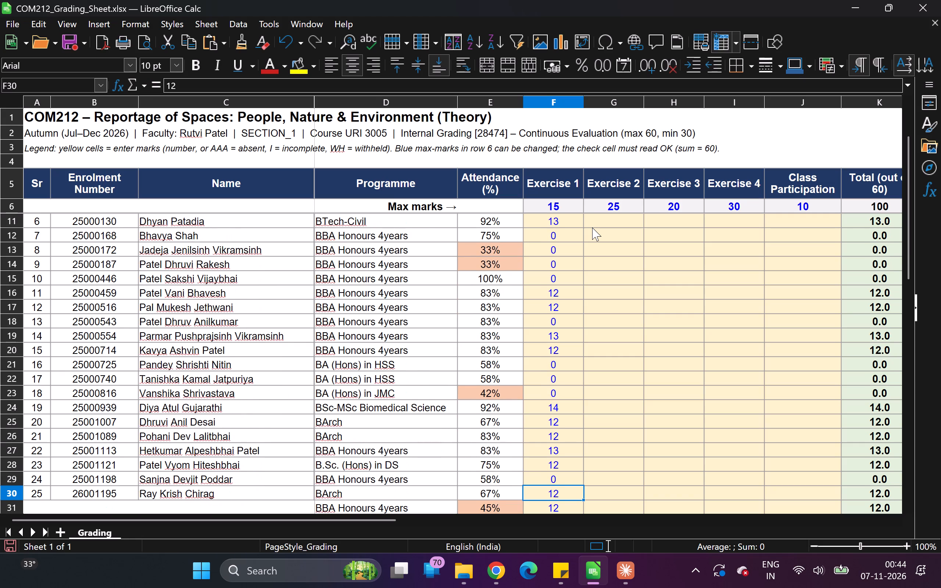
{"action": "key", "text": "Right"}
{"action": "key", "text": "Up"}
{"action": "key", "text": "Up"}
{"action": "key", "text": "Up"}
{"action": "key", "text": "Up"}
{"action": "key", "text": "Up"}
{"action": "key", "text": "Up"}
{"action": "key", "text": "Up"}
{"action": "key", "text": "Up"}
{"action": "key", "text": "Up"}
{"action": "key", "text": "Up"}
{"action": "key", "text": "Up"}
{"action": "key", "text": "Up"}
{"action": "key", "text": "Up"}
{"action": "key", "text": "Up"}
{"action": "key", "text": "Up"}
{"action": "key", "text": "Up"}
{"action": "key", "text": "Up"}
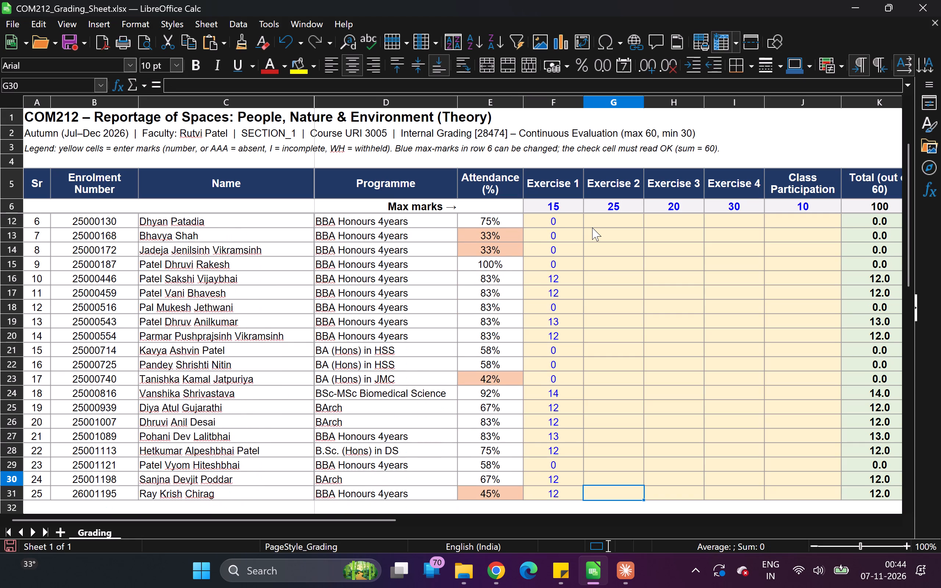
{"action": "key", "text": "Up"}
{"action": "key", "text": "Up"}
{"action": "key", "text": "Up"}
{"action": "key", "text": "Up"}
{"action": "key", "text": "Up"}
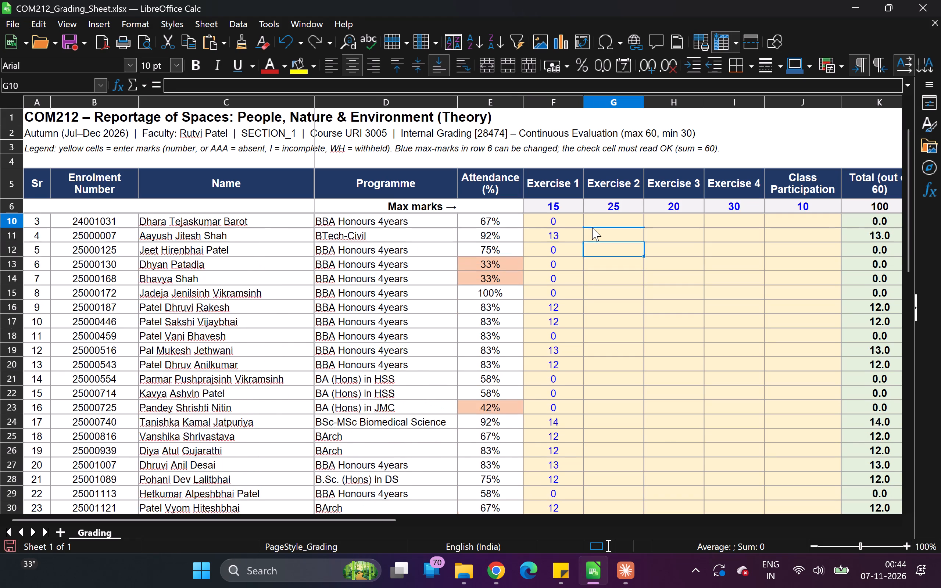
{"action": "key", "text": "Up"}
{"action": "key", "text": "Up"}
{"action": "key", "text": "Up"}
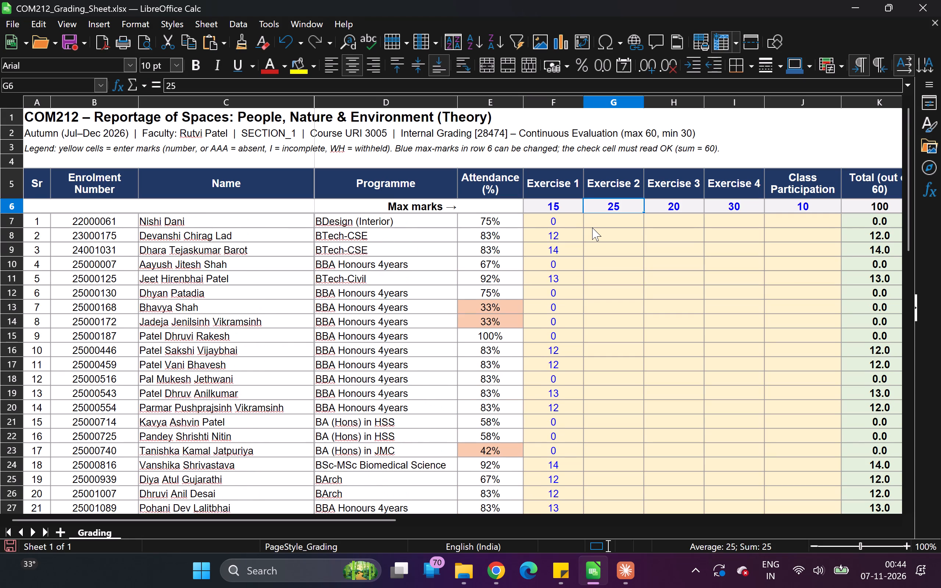
{"action": "key", "text": "Down"}
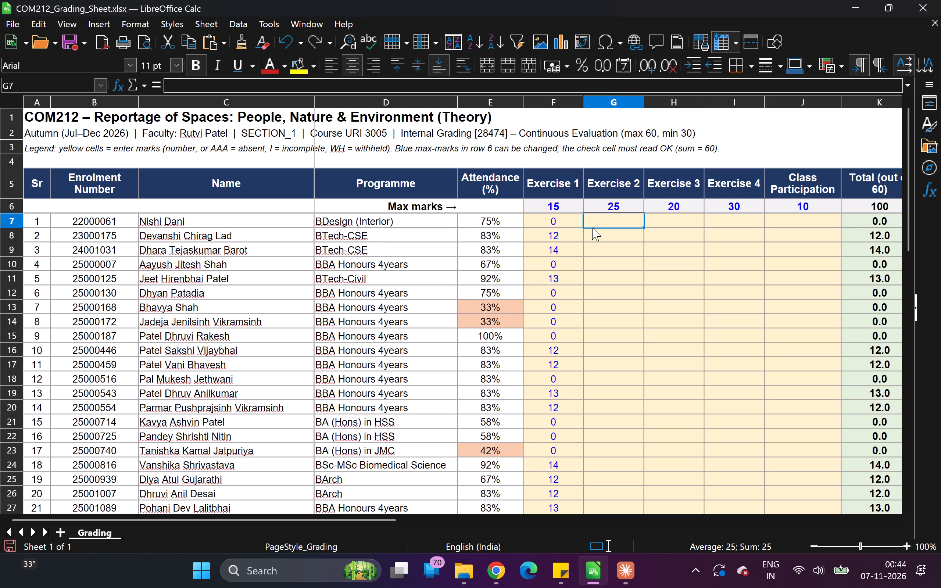
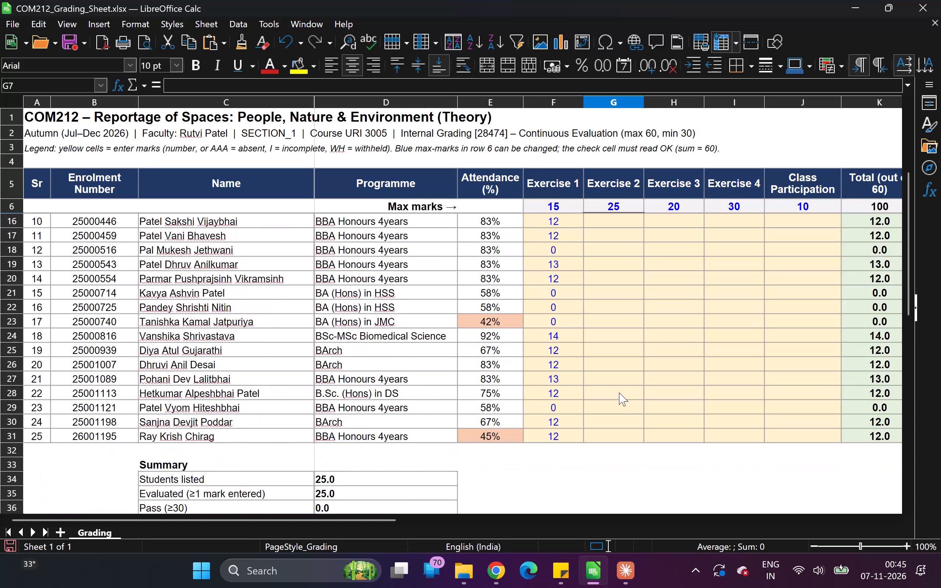
Enter an Exercise 2 mark of 20 for each of the students at Sr 25 and Sr 24, and move up to Sr 23.
{"action": "left_click", "coordinate": [617, 392]}
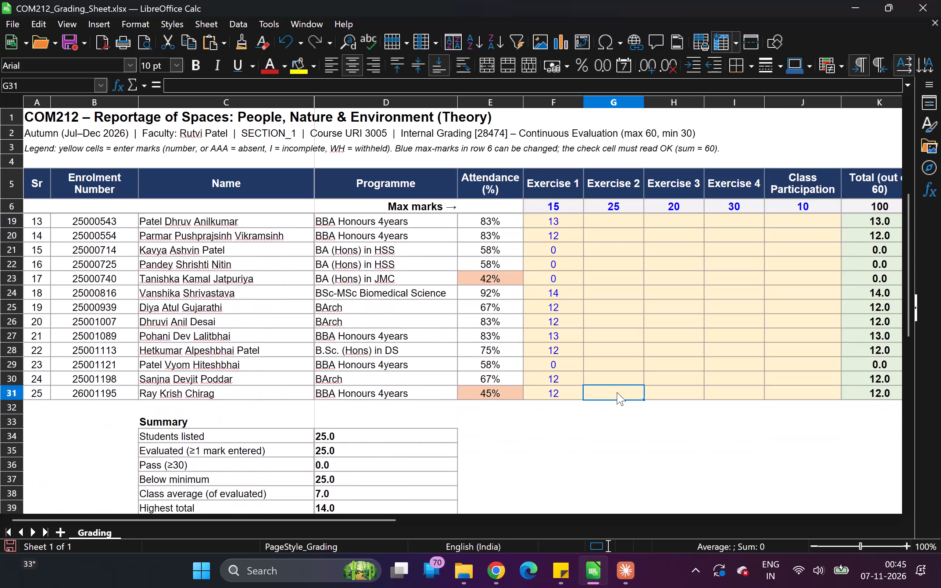
{"action": "key", "text": "2"}
{"action": "key", "text": "0"}
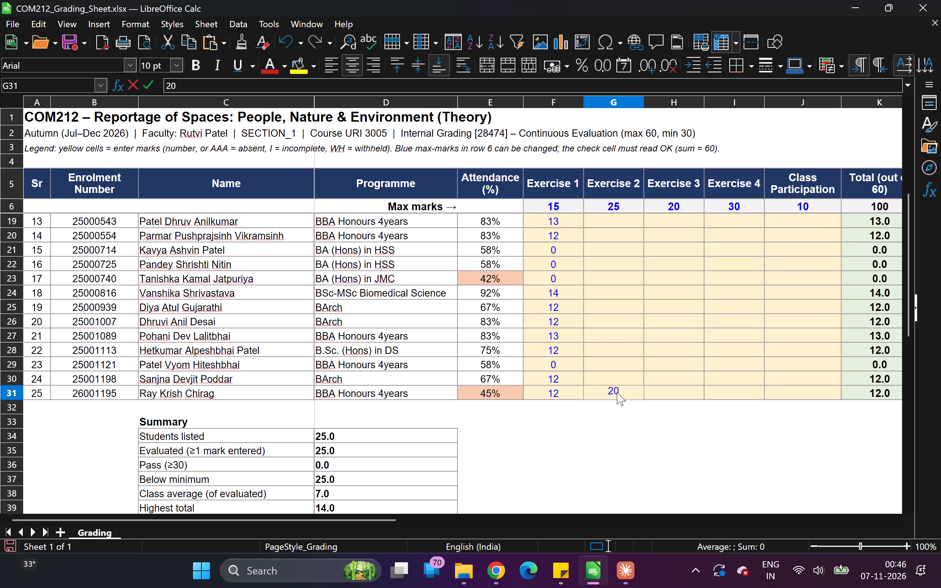
{"action": "key", "text": "Up"}
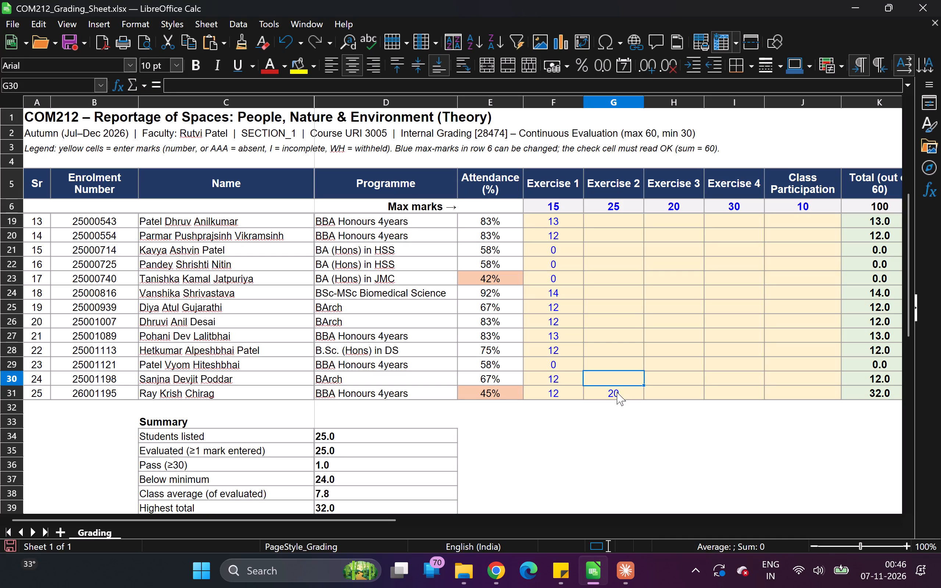
{"action": "type", "text": "20"}
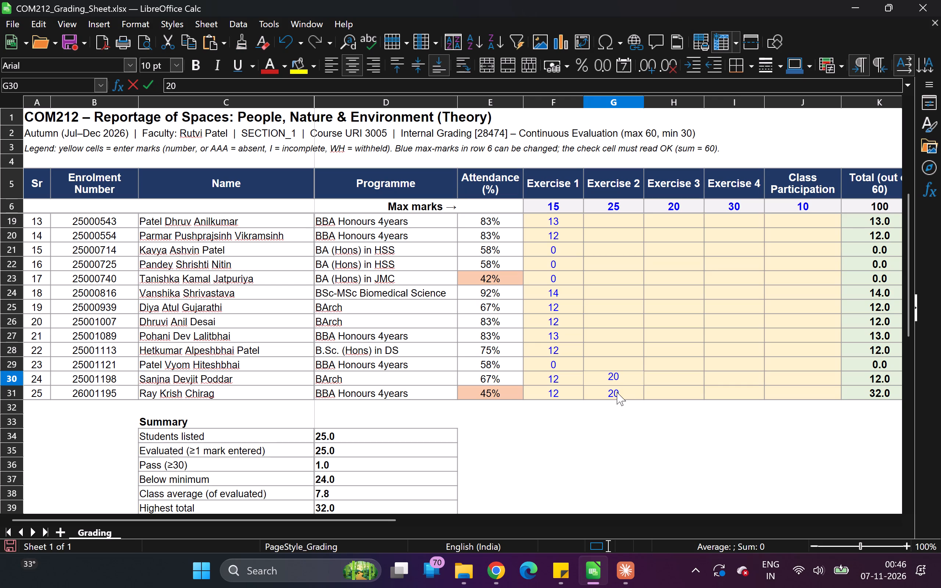
{"action": "key", "text": "Up"}
{"action": "key", "text": "Up"}
{"action": "key", "text": "Up"}
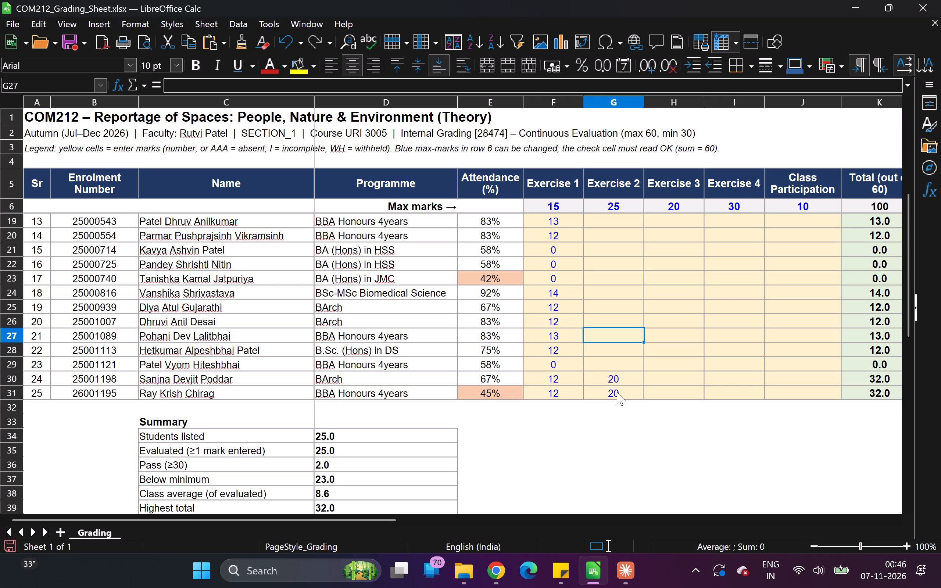
{"action": "key", "text": "Down"}
{"action": "key", "text": "Down"}
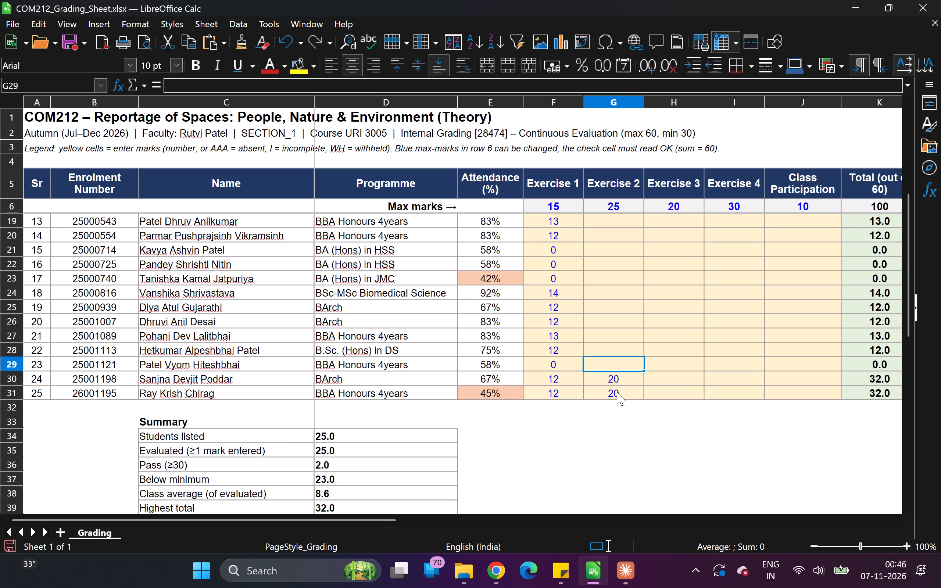
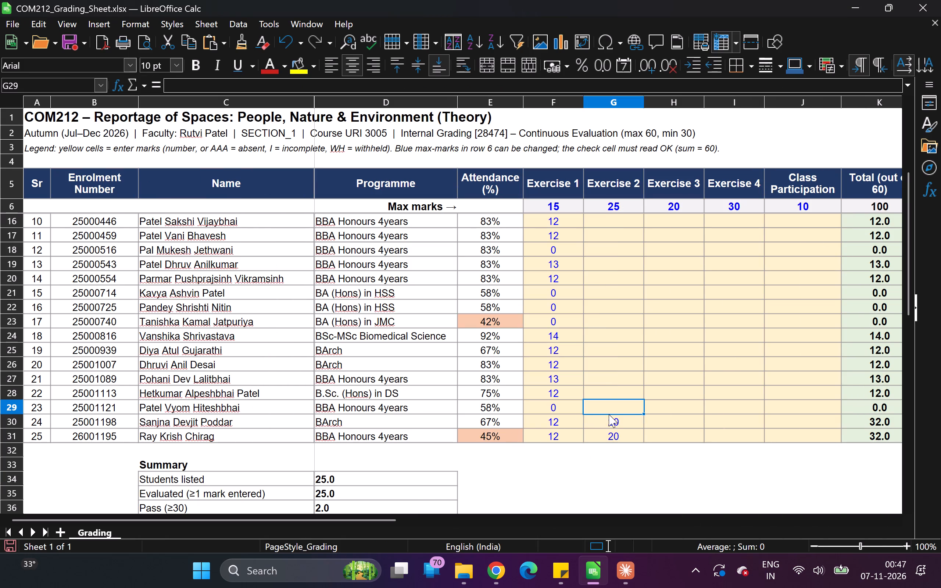
Enter Exercise 2 marks of 0 for Sr 23, 22 for Sr 22 and 22 for Sr 21.
{"action": "key", "text": "0"}
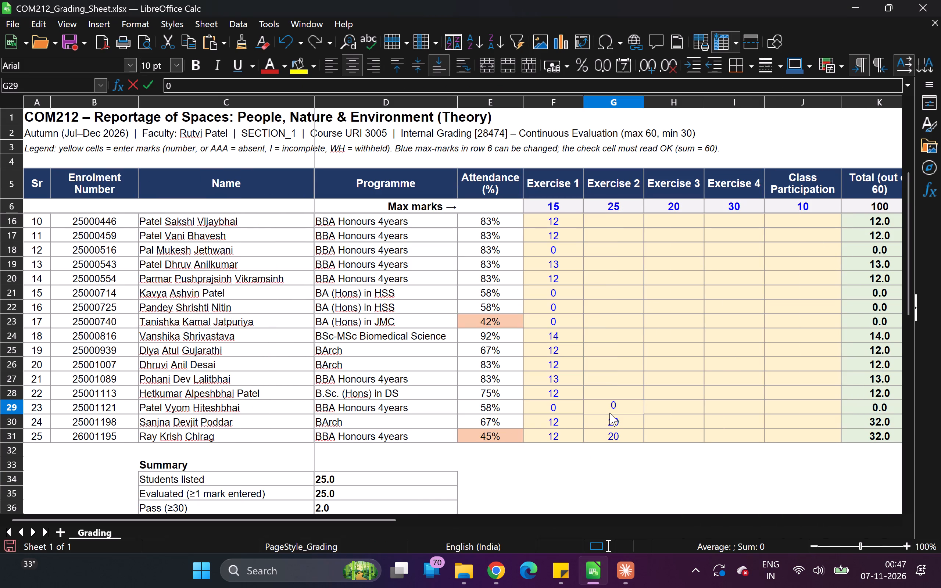
{"action": "key", "text": "Up"}
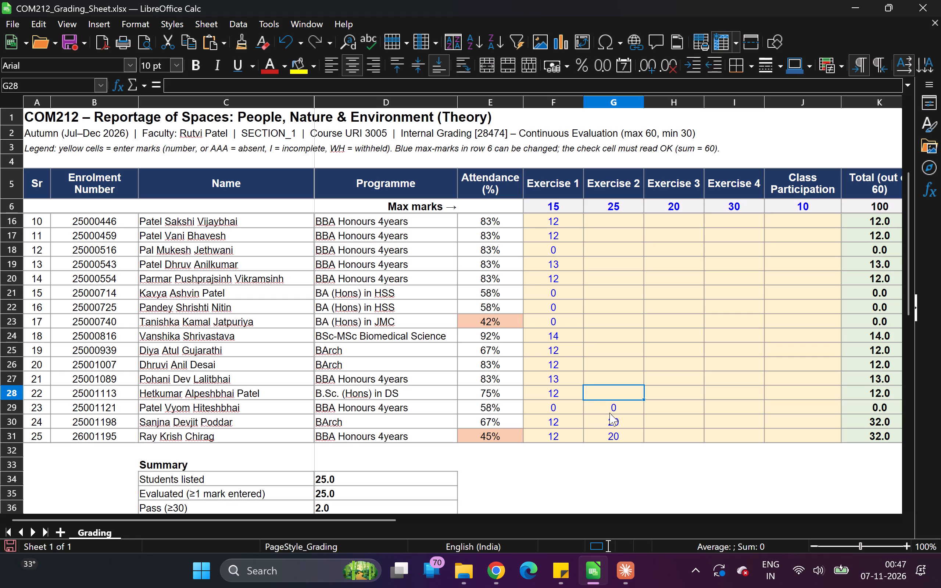
{"action": "type", "text": "22"}
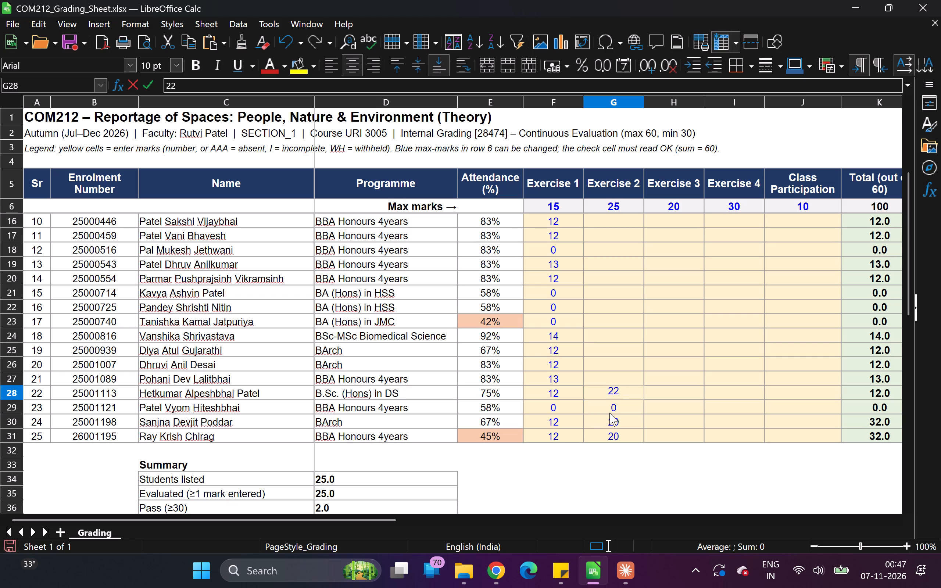
{"action": "key", "text": "Up"}
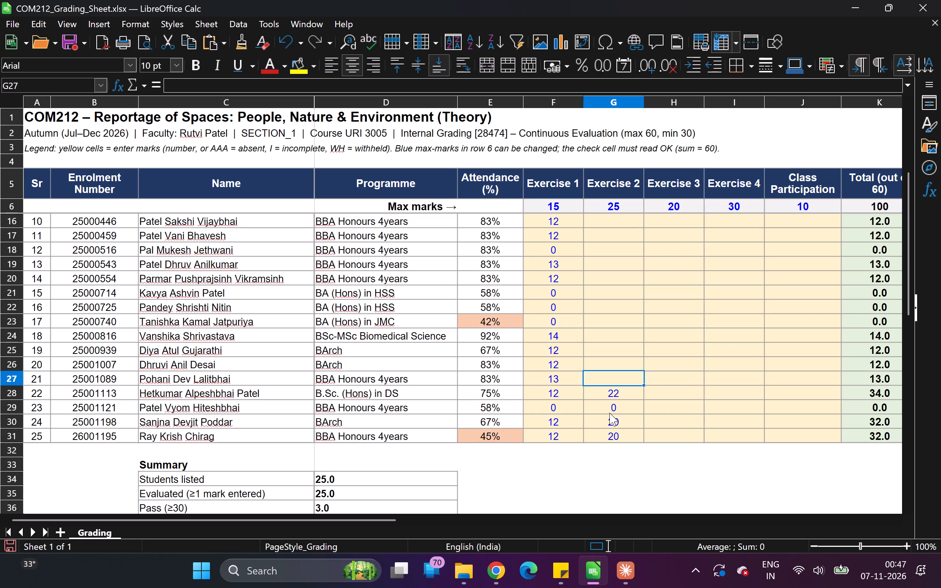
{"action": "type", "text": "22"}
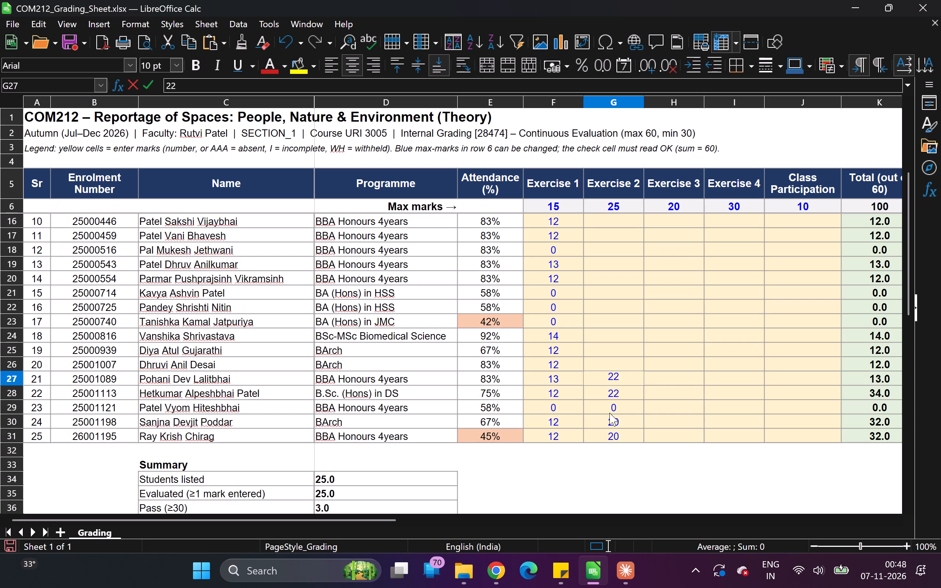
{"action": "key", "text": "Up"}
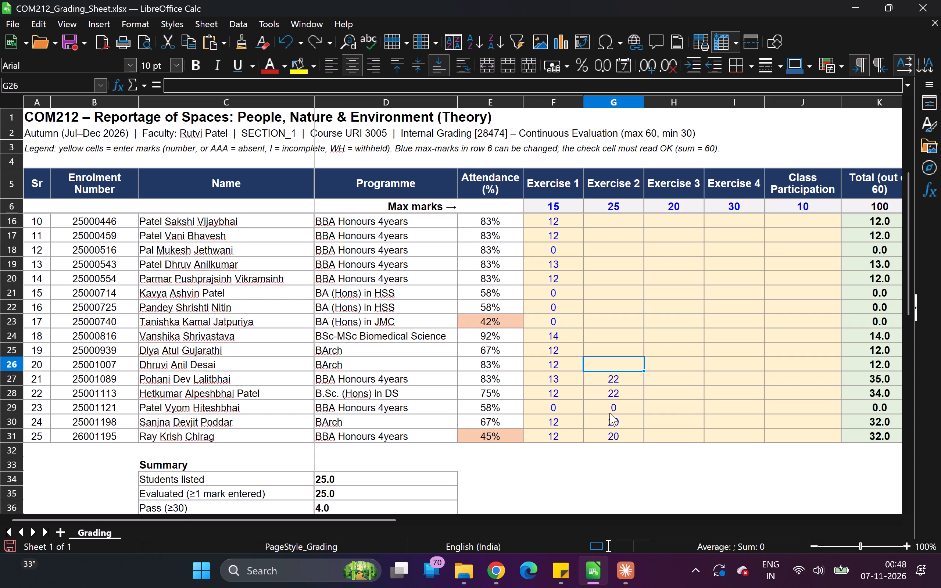
Enter Exercise 2 marks of 20 for Sr 20, 20 for Sr 19 and 23 for Sr 18.
{"action": "type", "text": "20"}
{"action": "key", "text": "Up"}
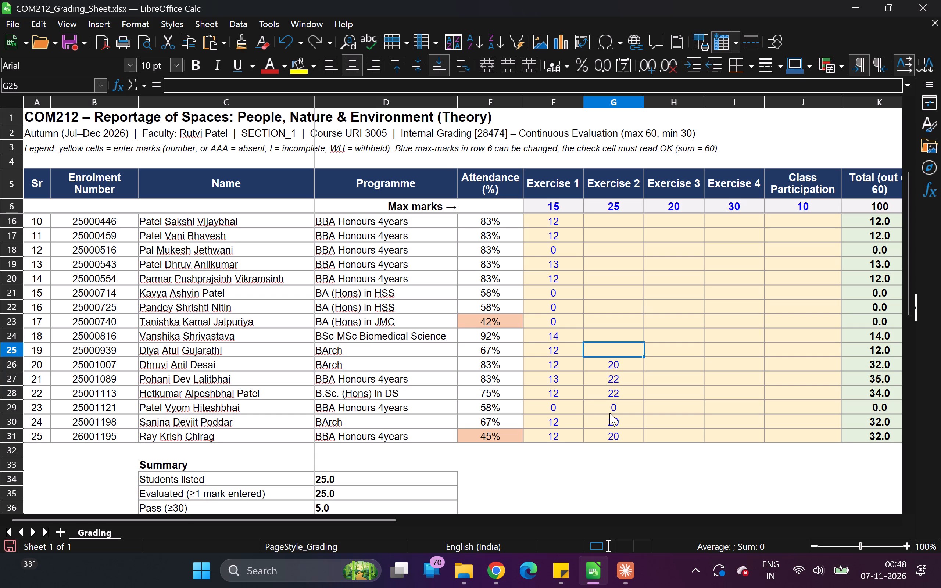
{"action": "type", "text": "20"}
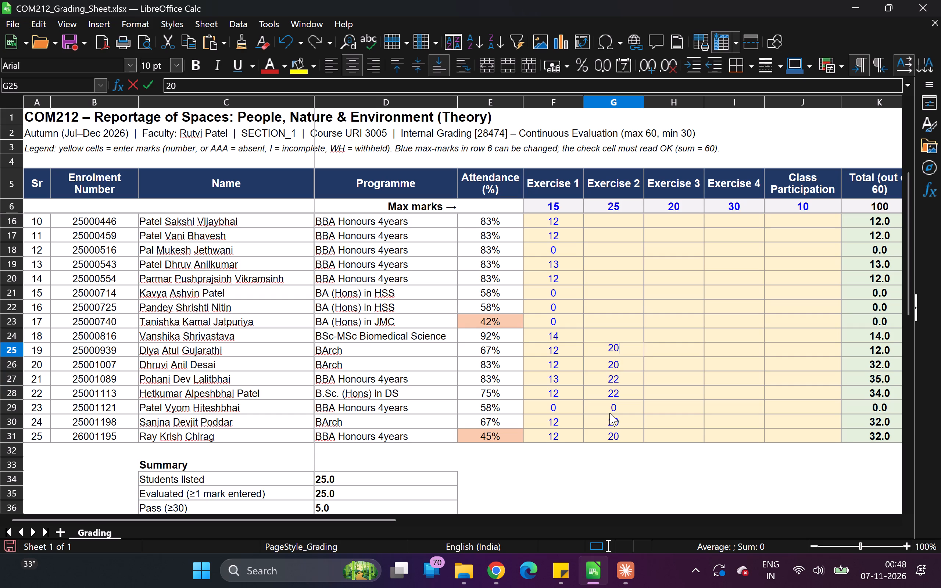
{"action": "key", "text": "Up"}
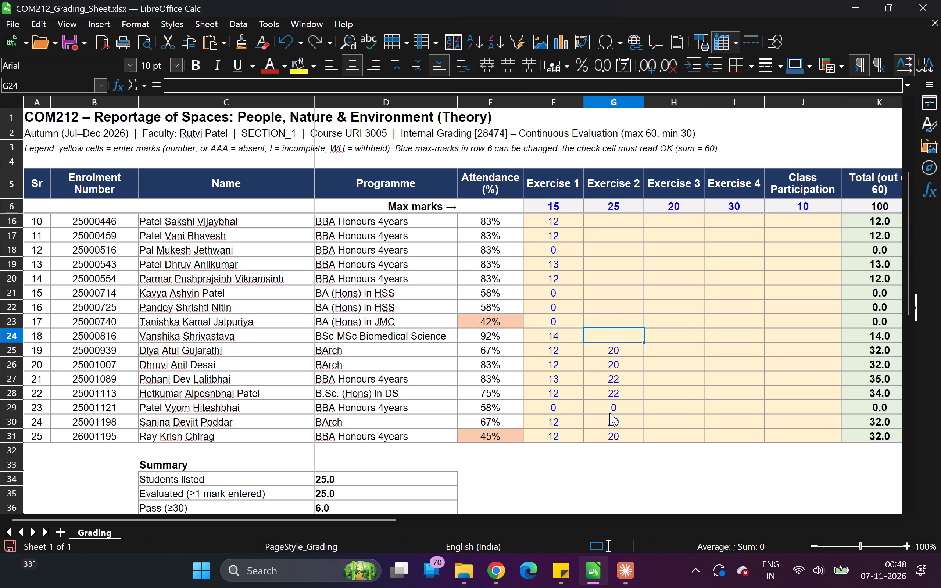
{"action": "key", "text": "2"}
{"action": "key", "text": "3"}
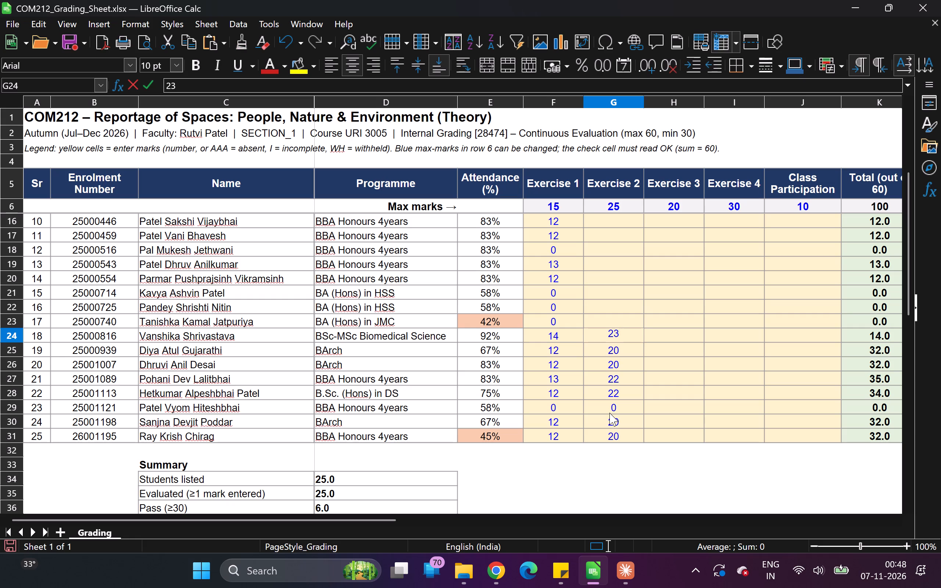
{"action": "key", "text": "Up"}
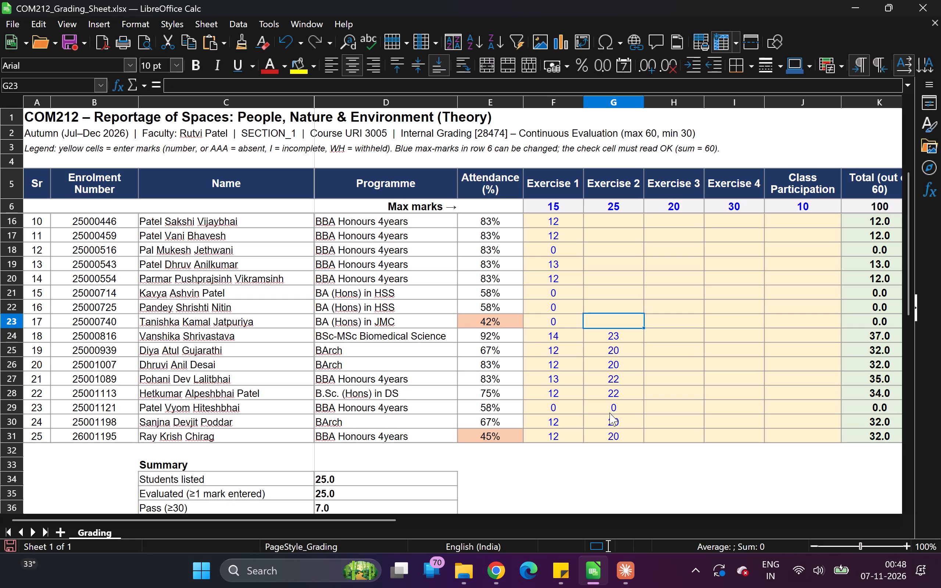
Enter an Exercise 2 mark of 0 for each of the students at Sr 17, 16 and 15.
{"action": "key", "text": "0"}
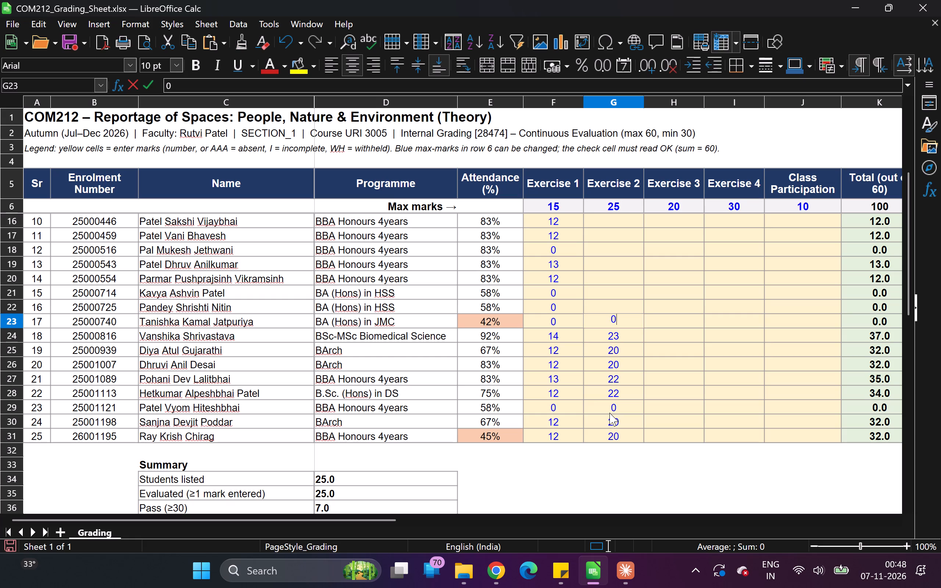
{"action": "key", "text": "Up"}
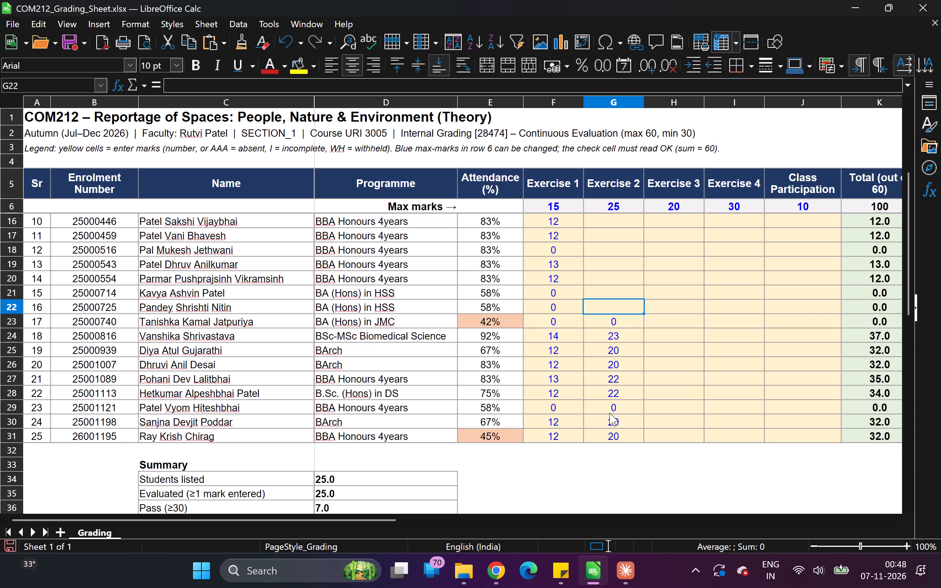
{"action": "key", "text": "0"}
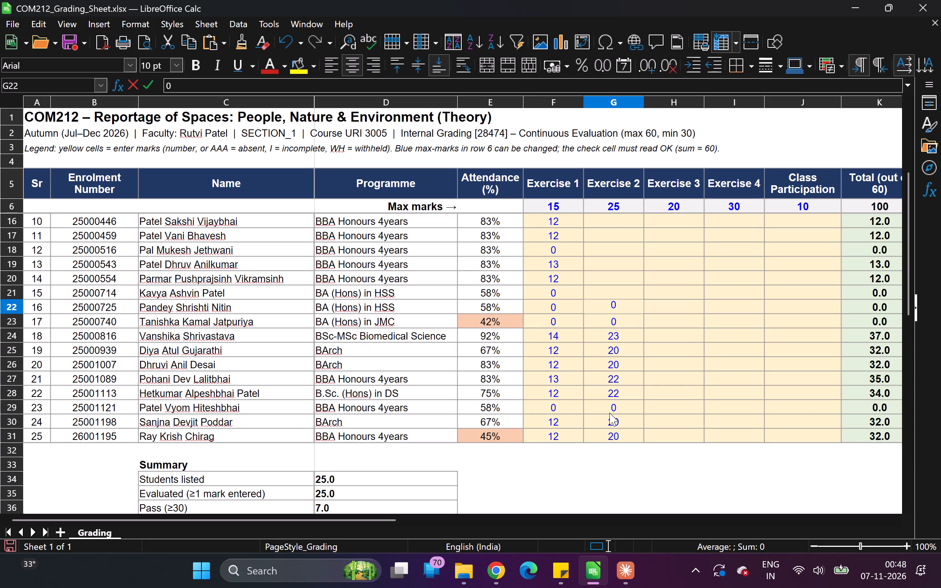
{"action": "key", "text": "Up"}
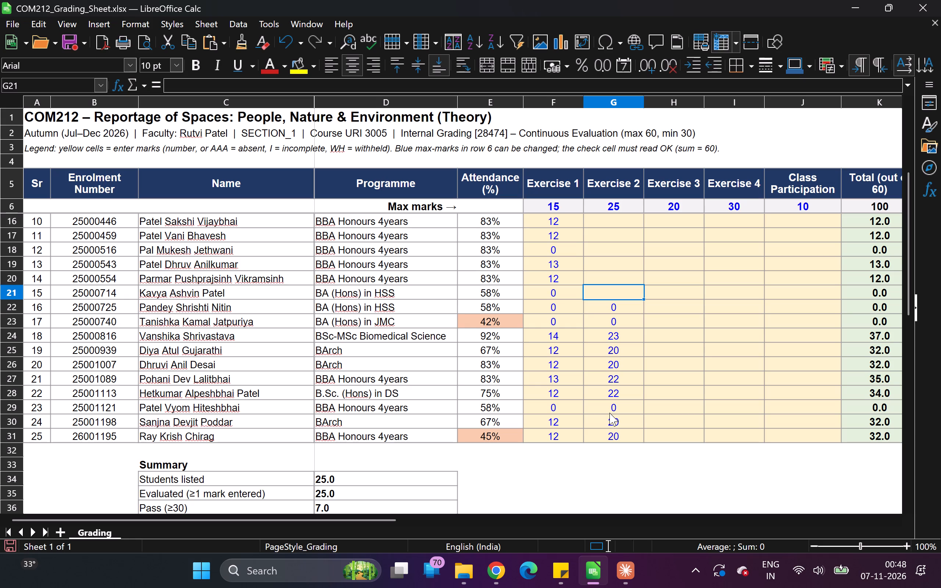
{"action": "key", "text": "0"}
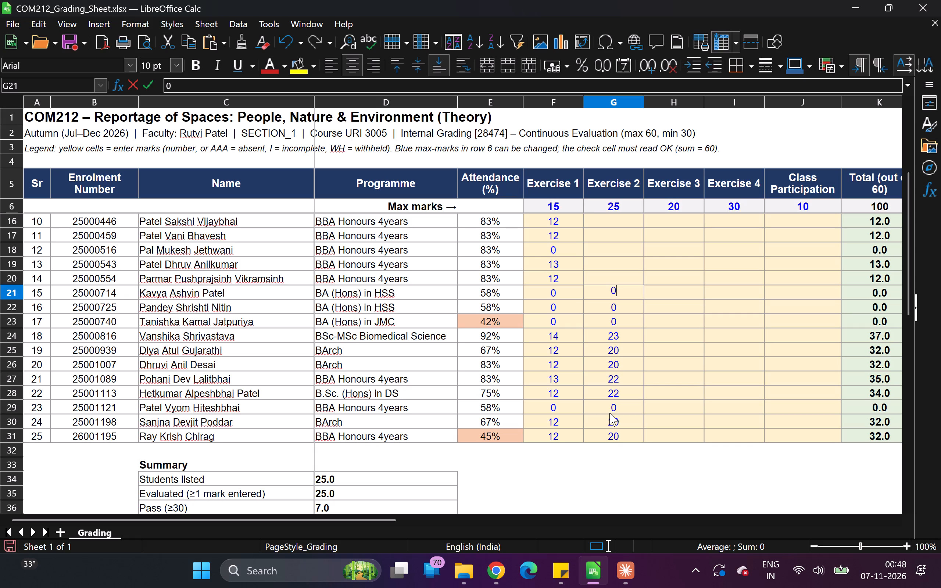
{"action": "key", "text": "Up"}
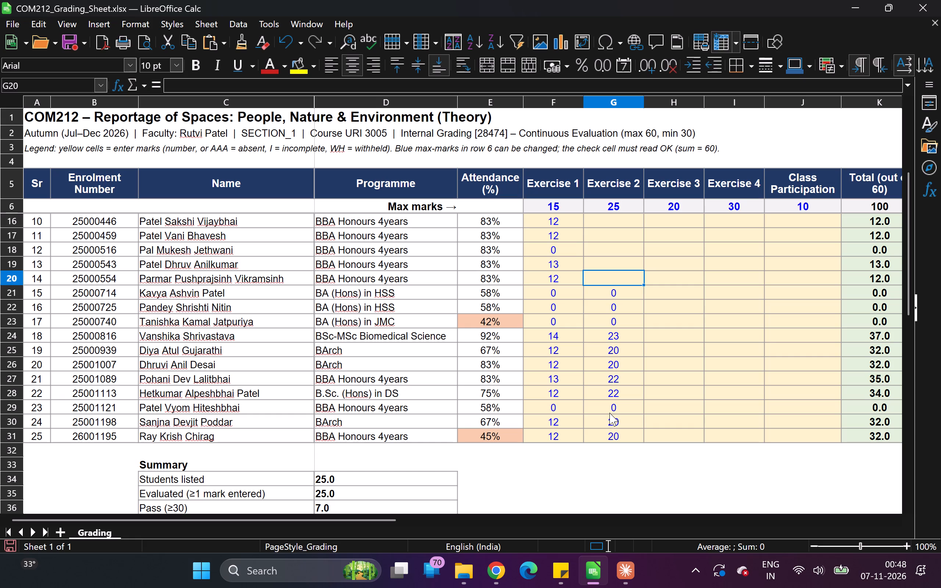
Enter Exercise 2 marks of 20 for Sr 14 and Sr 13, and 0 for Sr 12 and Sr 11.
{"action": "type", "text": "20"}
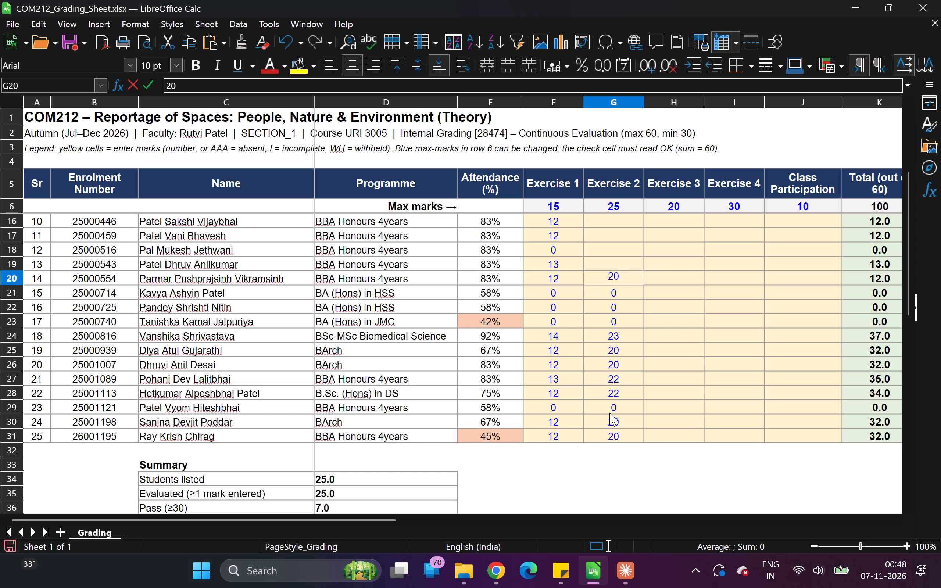
{"action": "key", "text": "Up"}
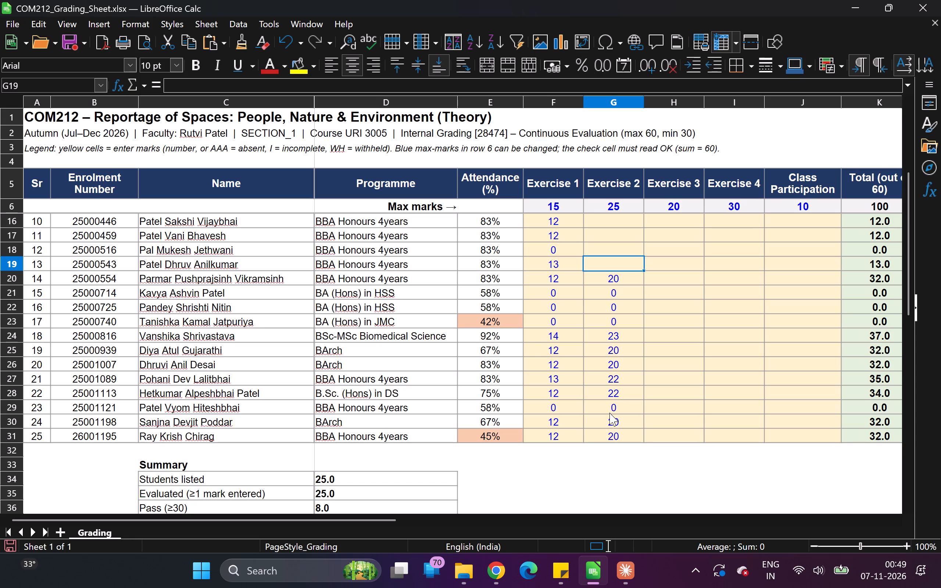
{"action": "type", "text": "20"}
{"action": "key", "text": "Up"}
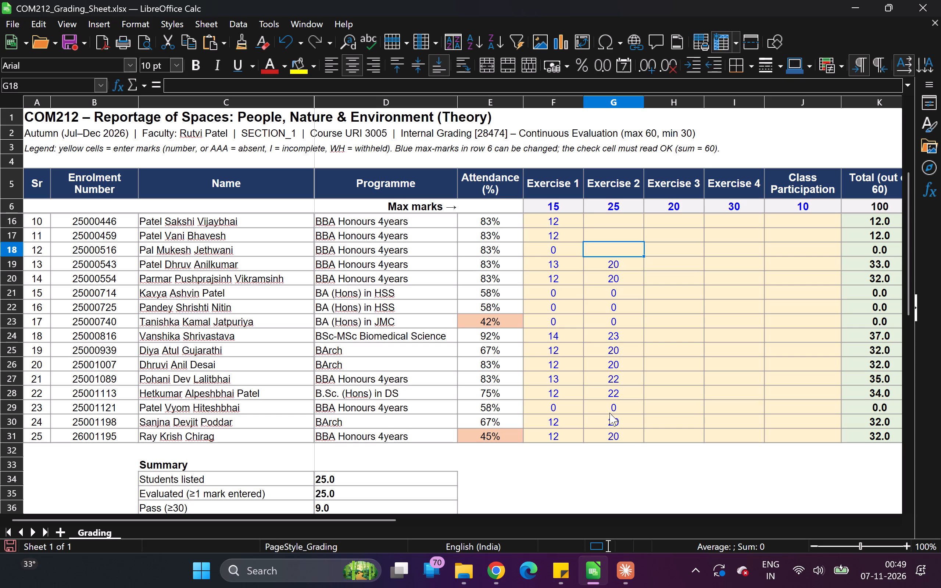
{"action": "key", "text": "0"}
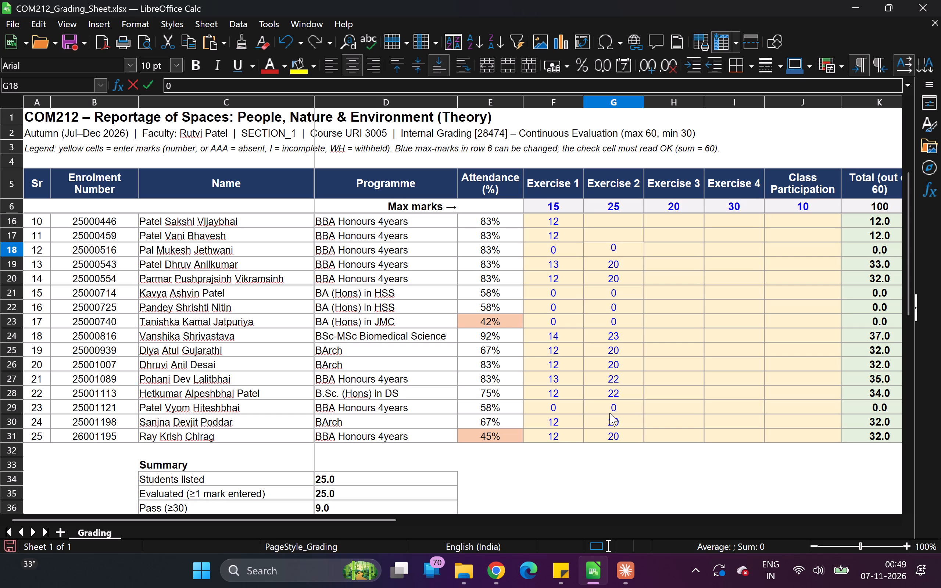
{"action": "key", "text": "Up"}
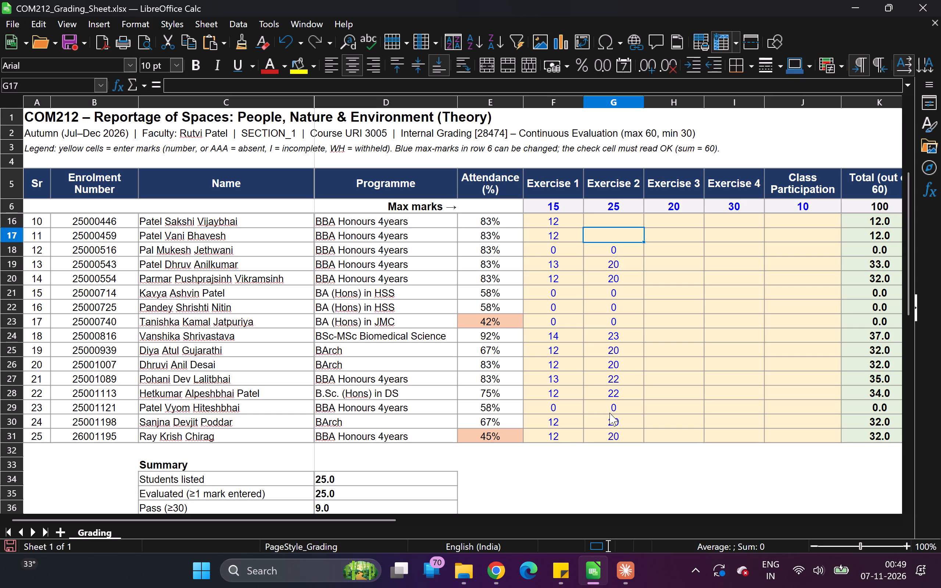
{"action": "key", "text": "o"}
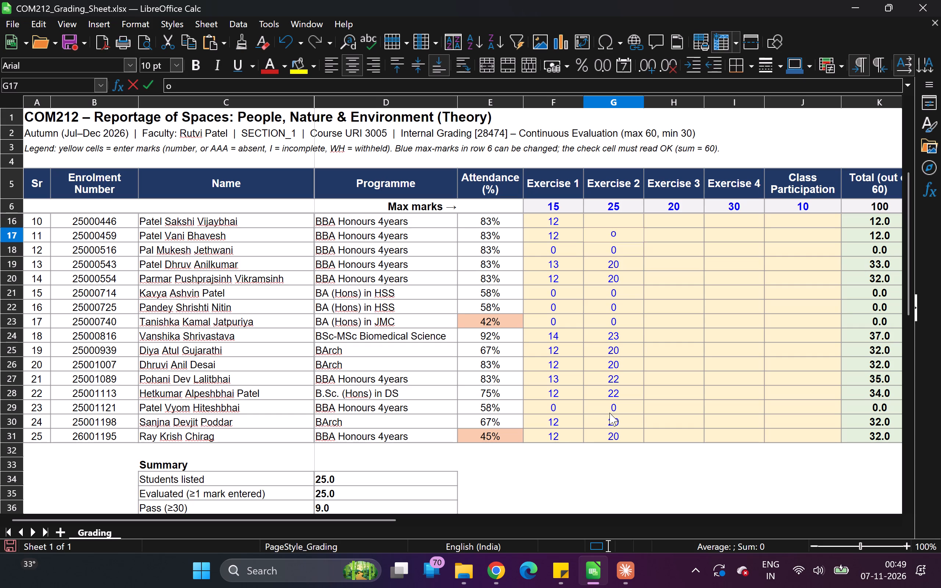
{"action": "key", "text": "Up"}
{"action": "key", "text": "Down"}
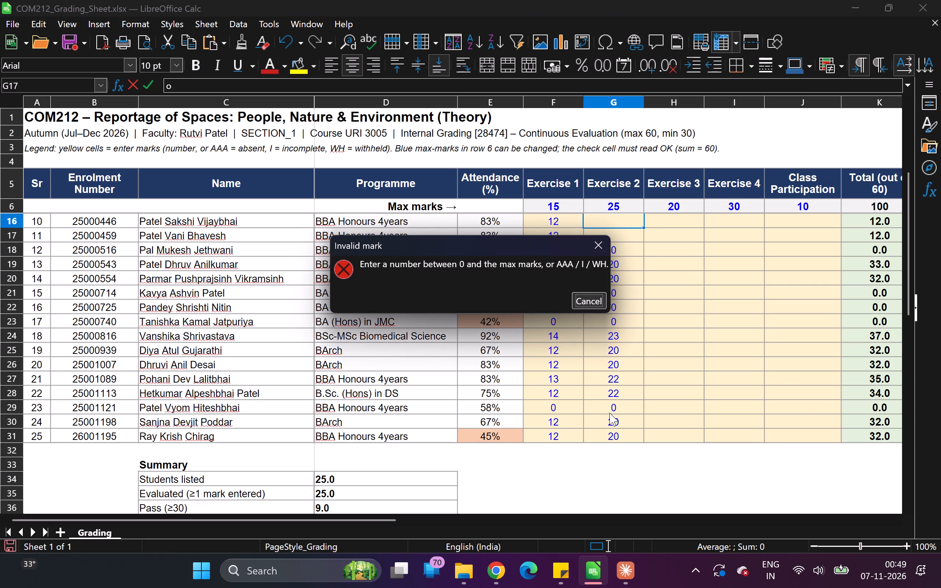
{"action": "key", "text": "Return"}
{"action": "key", "text": "Down"}
{"action": "key", "text": "0"}
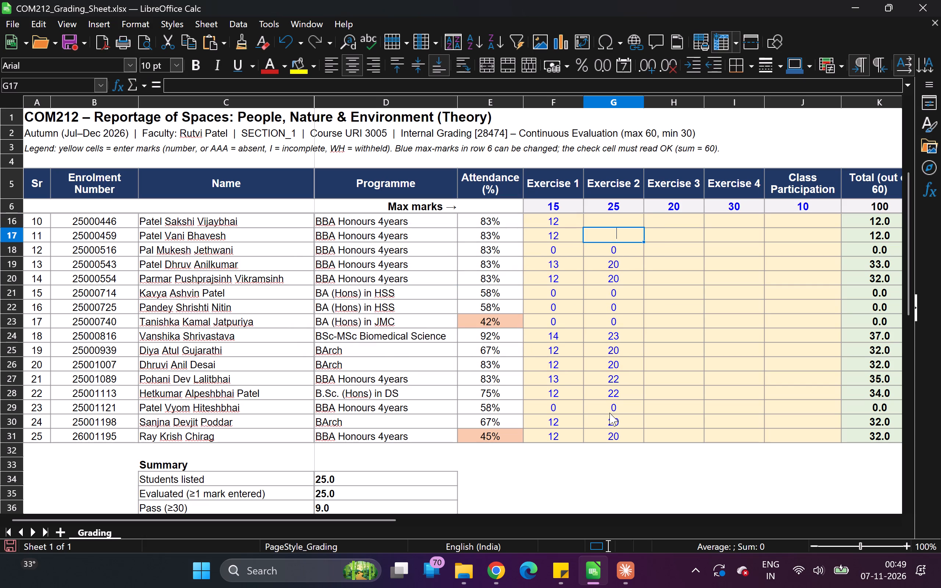
{"action": "key", "text": "Up"}
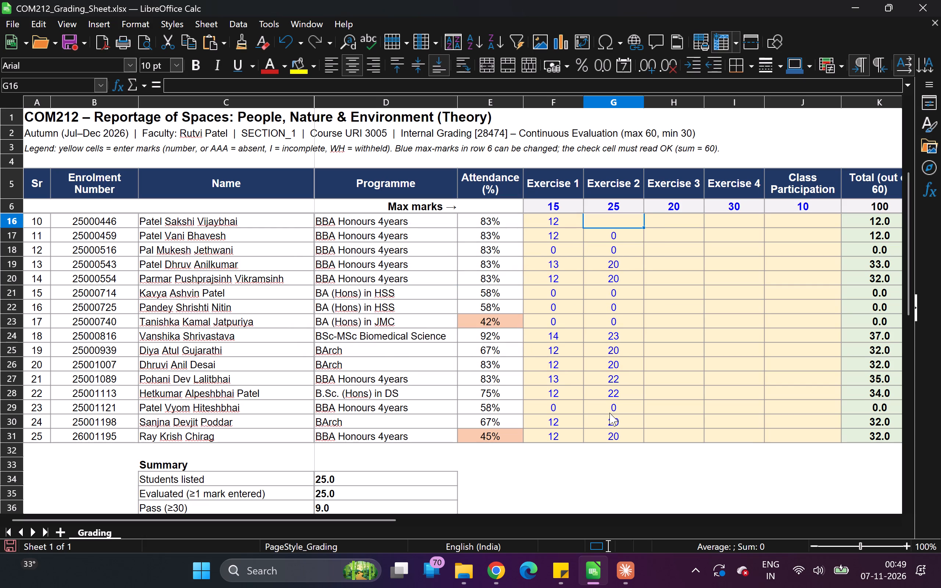
Enter Exercise 2 marks of 22 for Sr 10, 23 for Sr 9, and 0 for each of Sr 8, 7 and 6.
{"action": "type", "text": "22"}
{"action": "key", "text": "Up"}
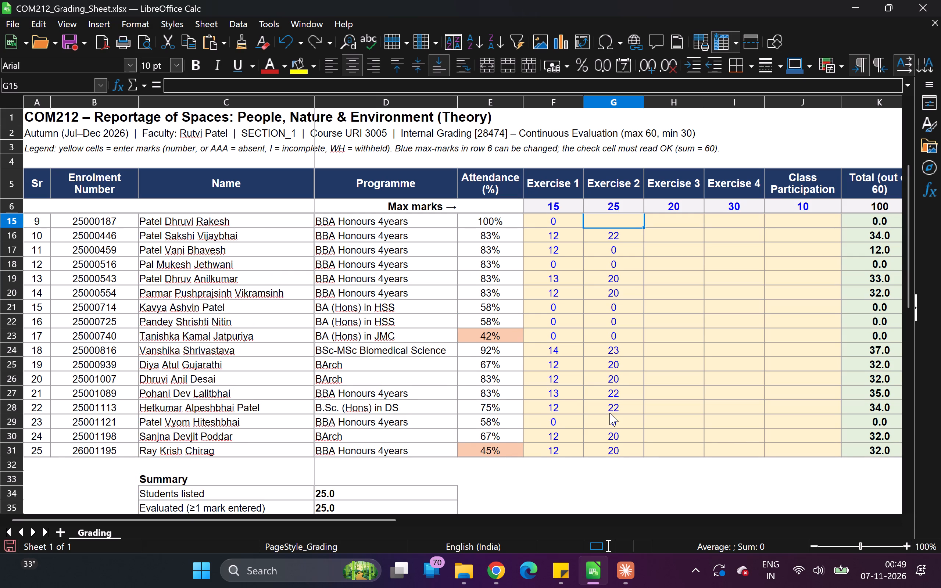
{"action": "type", "text": "23"}
{"action": "key", "text": "Up"}
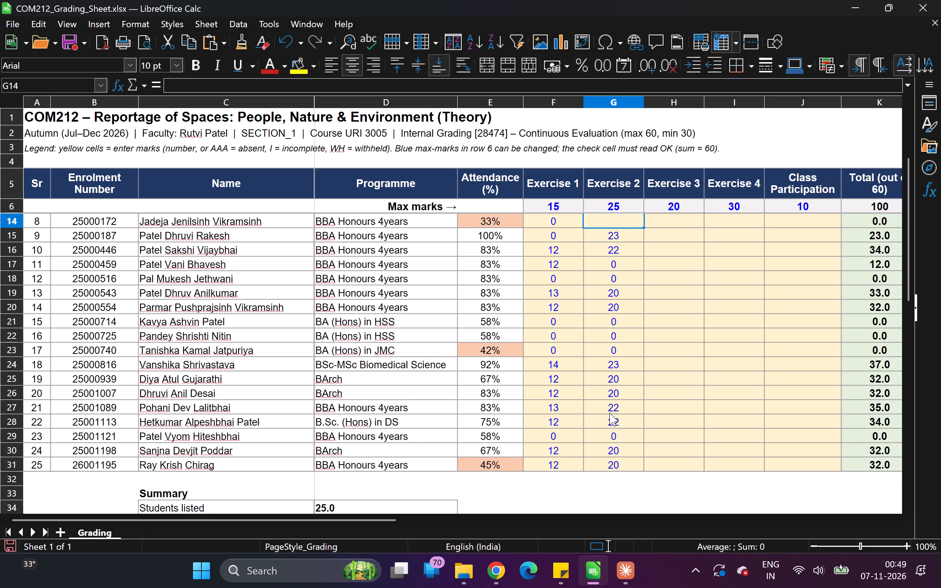
{"action": "key", "text": "0"}
{"action": "key", "text": "Up"}
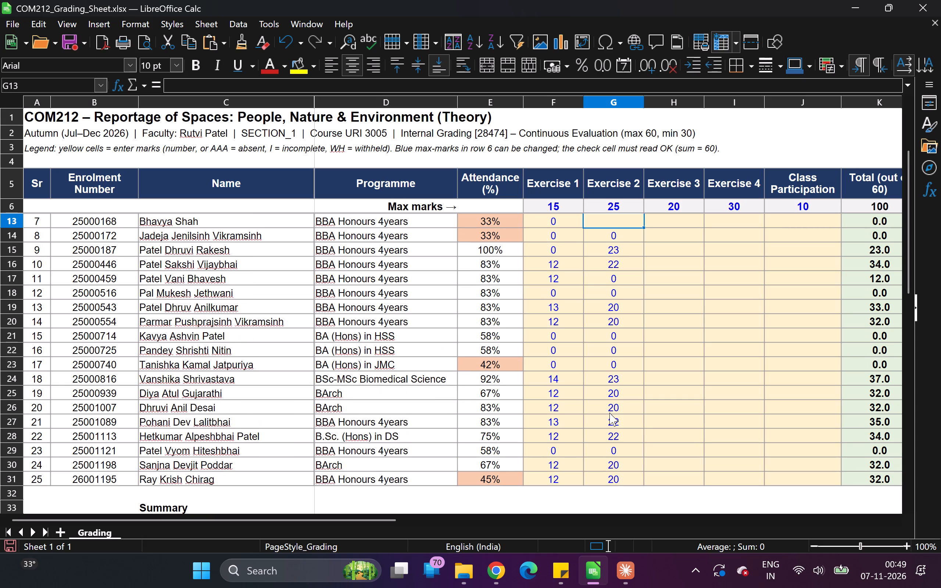
{"action": "key", "text": "0"}
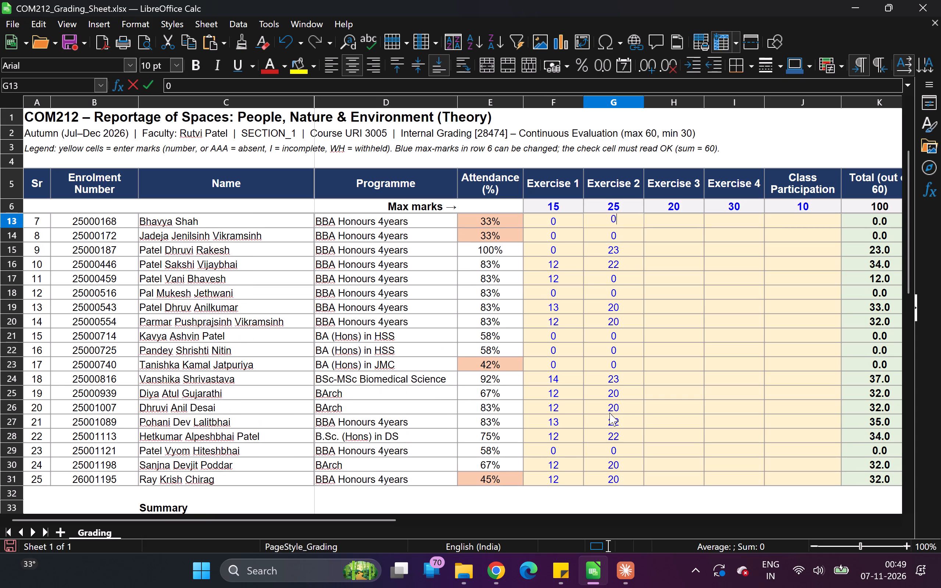
{"action": "key", "text": "Up"}
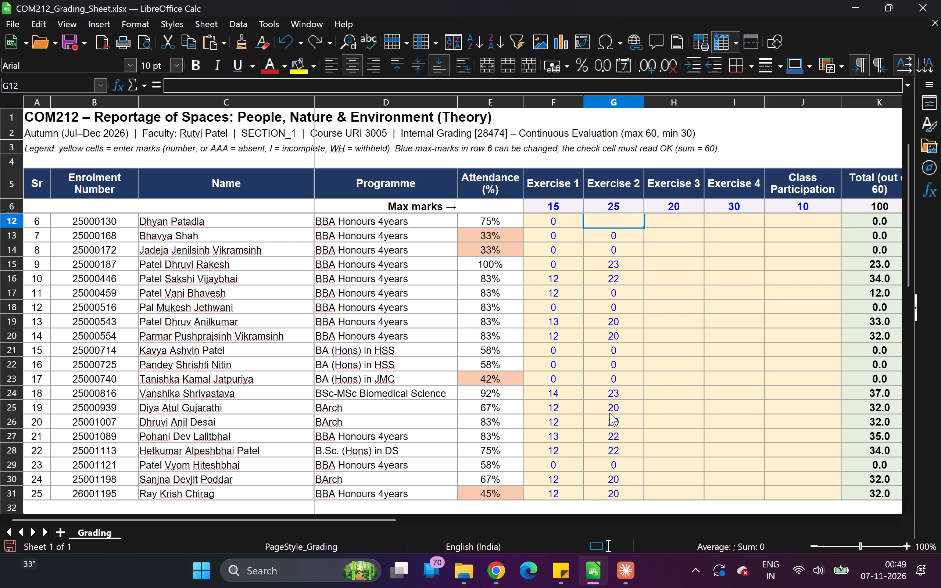
{"action": "key", "text": "0"}
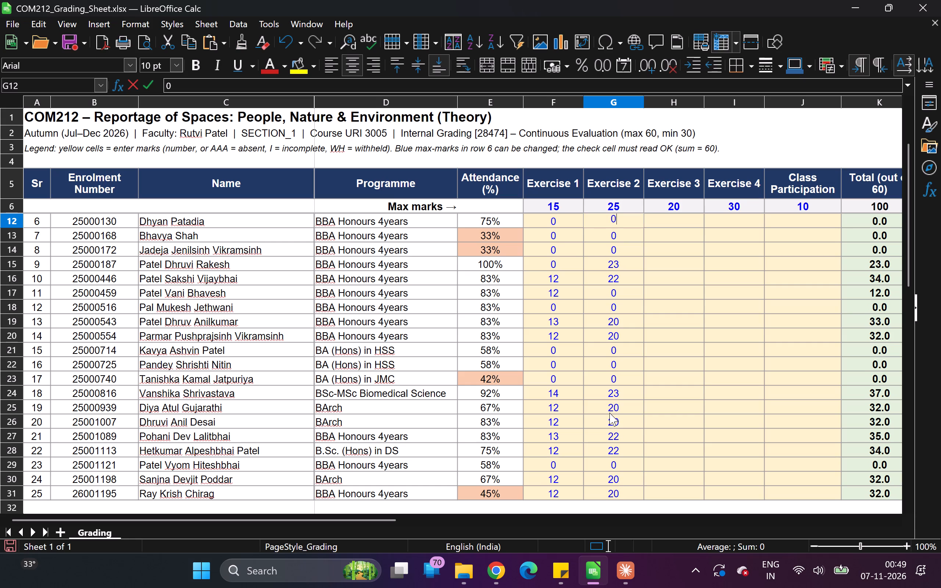
{"action": "key", "text": "Up"}
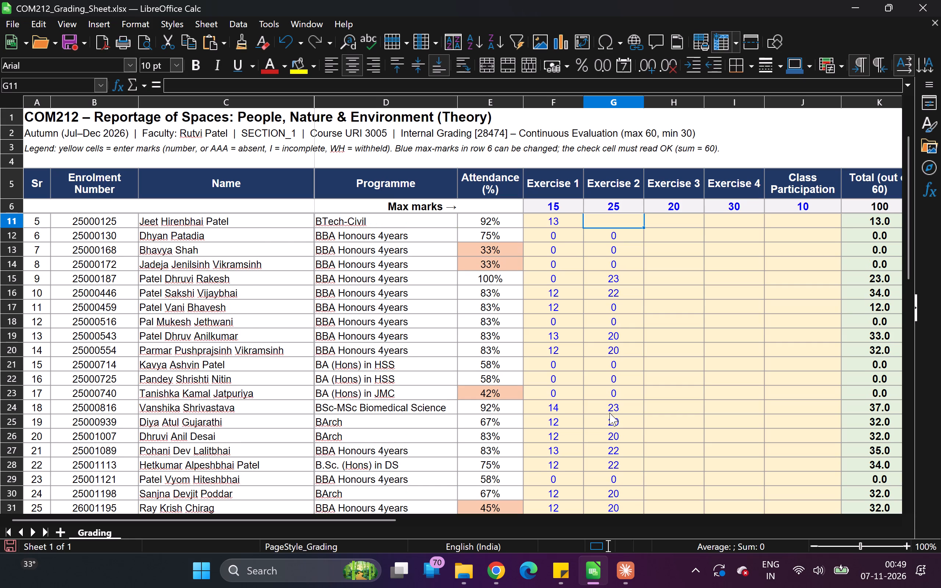
Enter Exercise 2 marks of 23 for Sr 5, 0 for Sr 4, 22 for Sr 3 and Sr 2, and 0 for Sr 1.
{"action": "key", "text": "2"}
{"action": "key", "text": "3"}
{"action": "key", "text": "Up"}
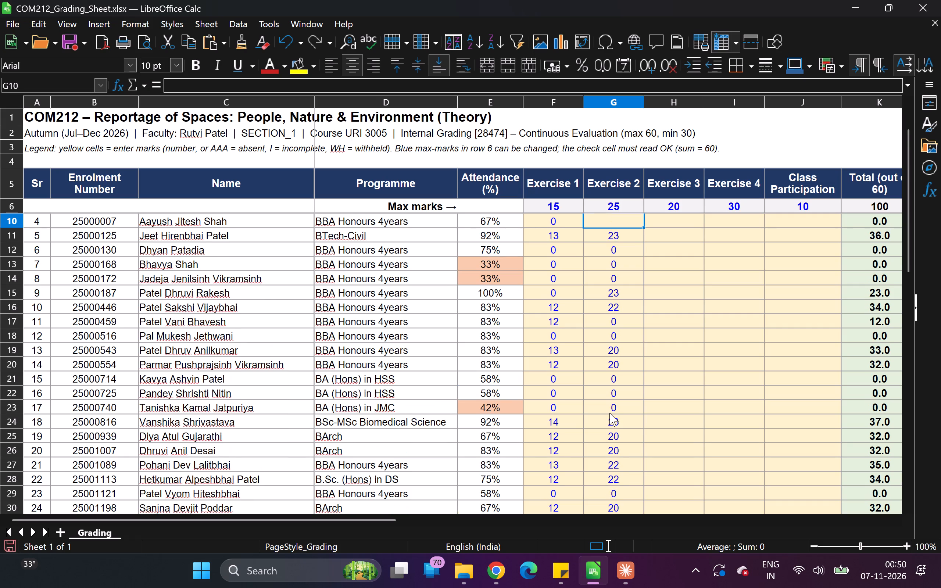
{"action": "key", "text": "0"}
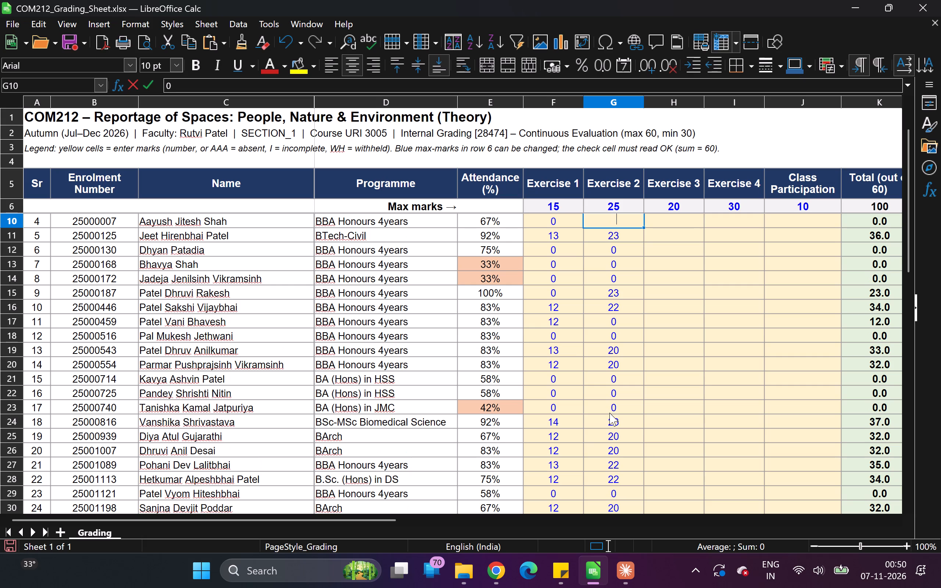
{"action": "key", "text": "Up"}
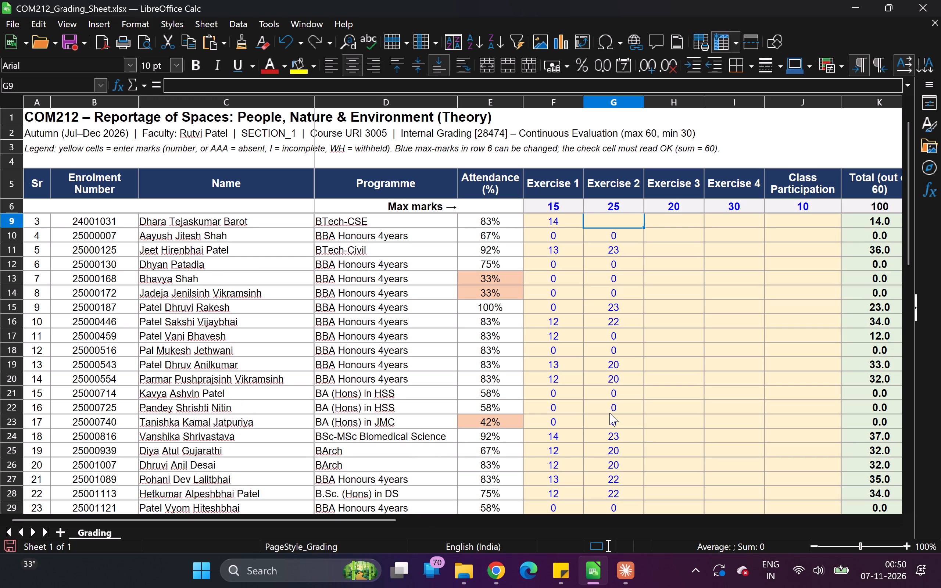
{"action": "type", "text": "22"}
{"action": "key", "text": "Up"}
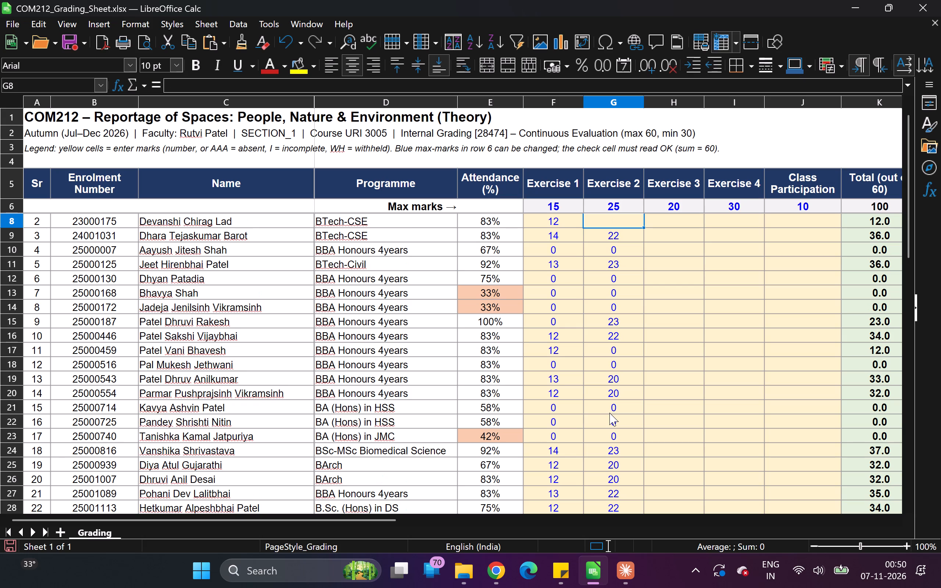
{"action": "type", "text": "22"}
{"action": "key", "text": "Up"}
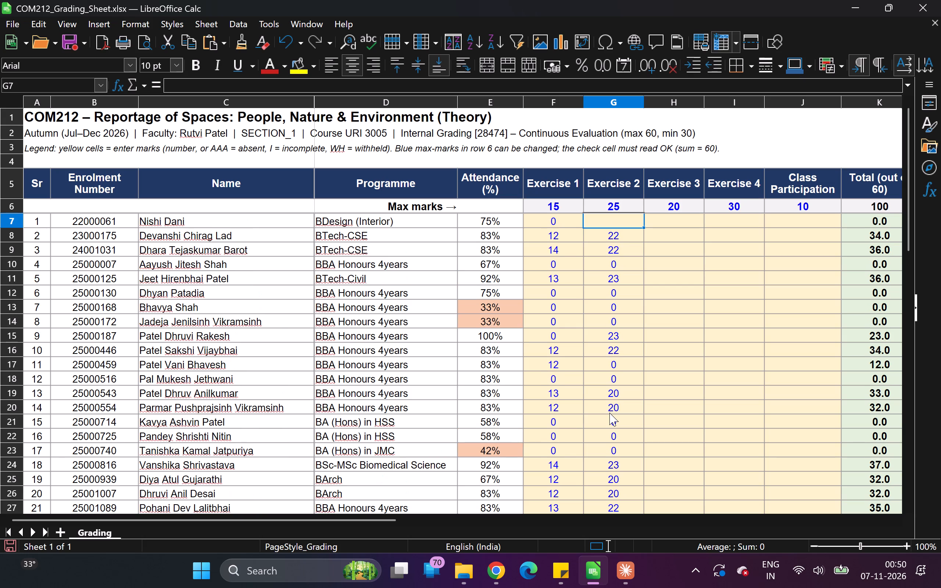
{"action": "key", "text": "0"}
{"action": "key", "text": "Up"}
Select the empty Exercise 3 mark cell of the last student, Sr 25.
{"action": "key", "text": "Down"}
{"action": "key", "text": "Down"}
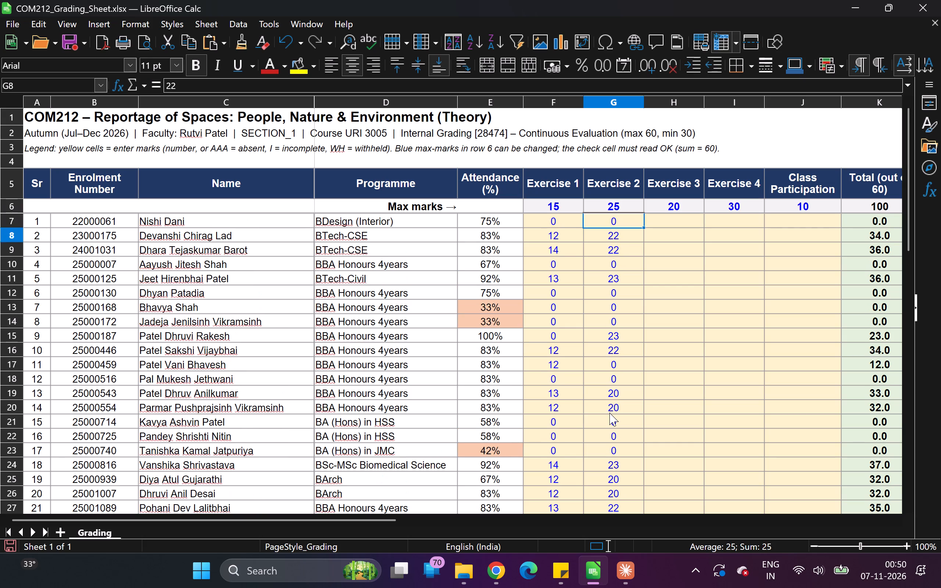
{"action": "key", "text": "Down"}
{"action": "key", "text": "Down"}
{"action": "key", "text": "Down"}
{"action": "key", "text": "Down"}
{"action": "key", "text": "Down"}
{"action": "key", "text": "Down"}
{"action": "key", "text": "Down"}
{"action": "key", "text": "Down"}
{"action": "key", "text": "Down"}
{"action": "key", "text": "Down"}
{"action": "key", "text": "Down"}
{"action": "key", "text": "Down"}
{"action": "key", "text": "Down"}
{"action": "key", "text": "Down"}
{"action": "key", "text": "Down"}
{"action": "key", "text": "Down"}
{"action": "key", "text": "Down"}
{"action": "key", "text": "Down"}
{"action": "key", "text": "Down"}
{"action": "key", "text": "Down"}
{"action": "key", "text": "Down"}
{"action": "key", "text": "Down"}
{"action": "key", "text": "Down"}
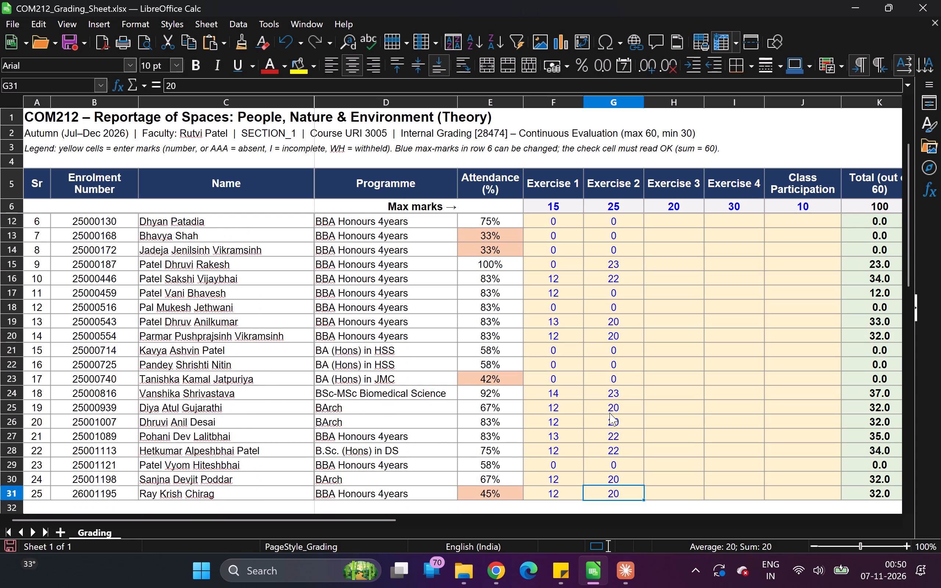
{"action": "key", "text": "Right"}
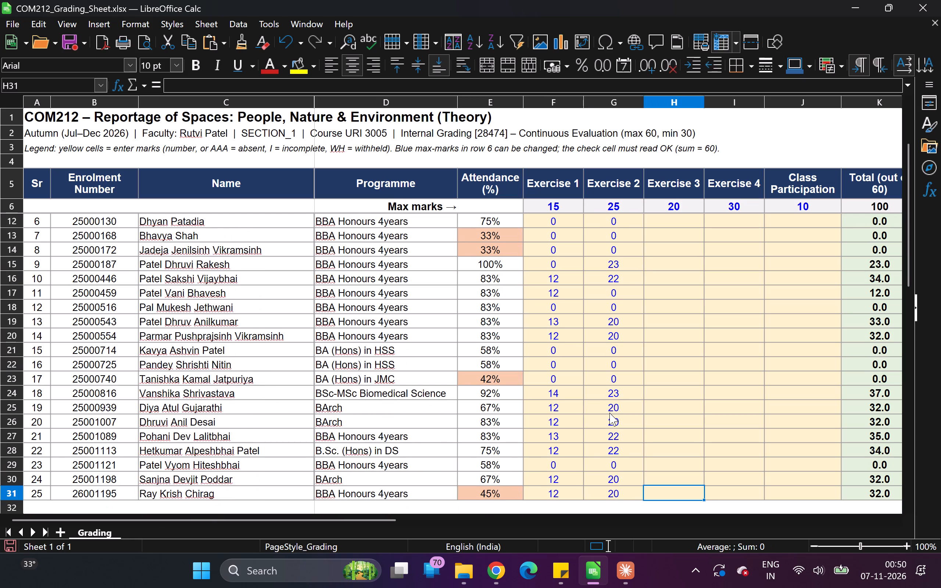
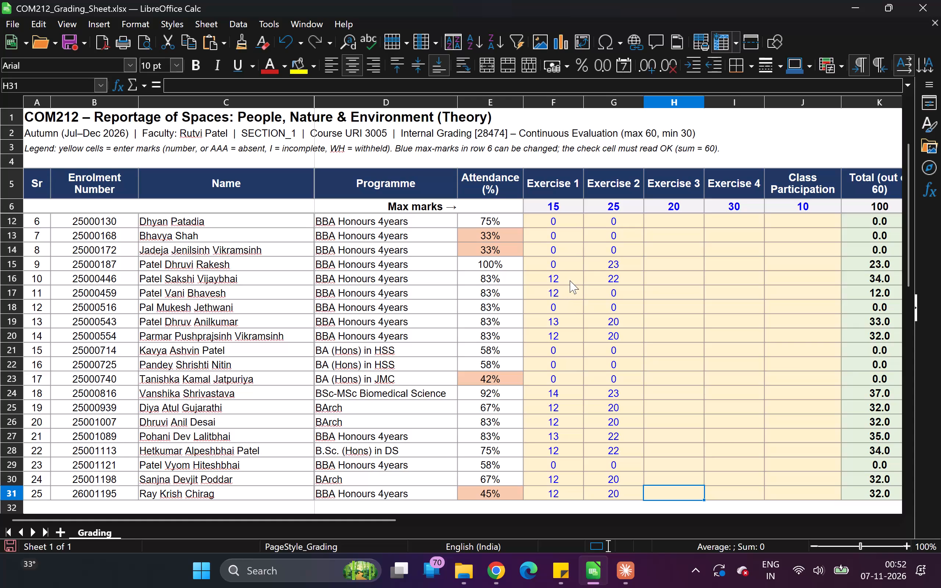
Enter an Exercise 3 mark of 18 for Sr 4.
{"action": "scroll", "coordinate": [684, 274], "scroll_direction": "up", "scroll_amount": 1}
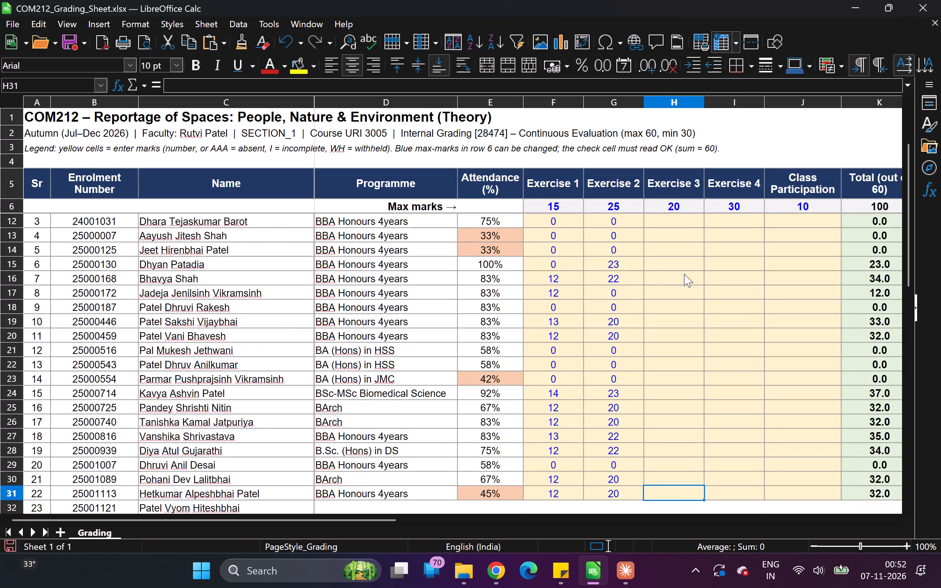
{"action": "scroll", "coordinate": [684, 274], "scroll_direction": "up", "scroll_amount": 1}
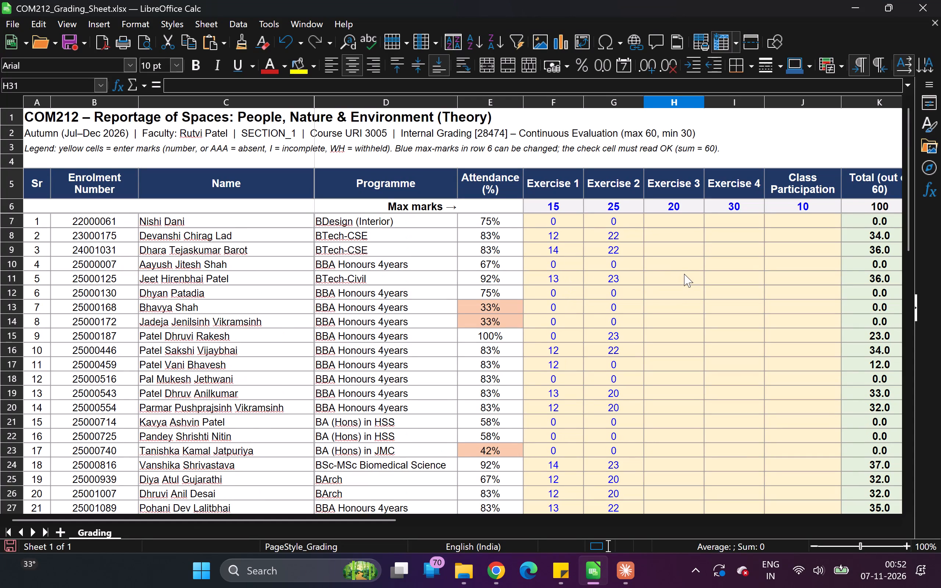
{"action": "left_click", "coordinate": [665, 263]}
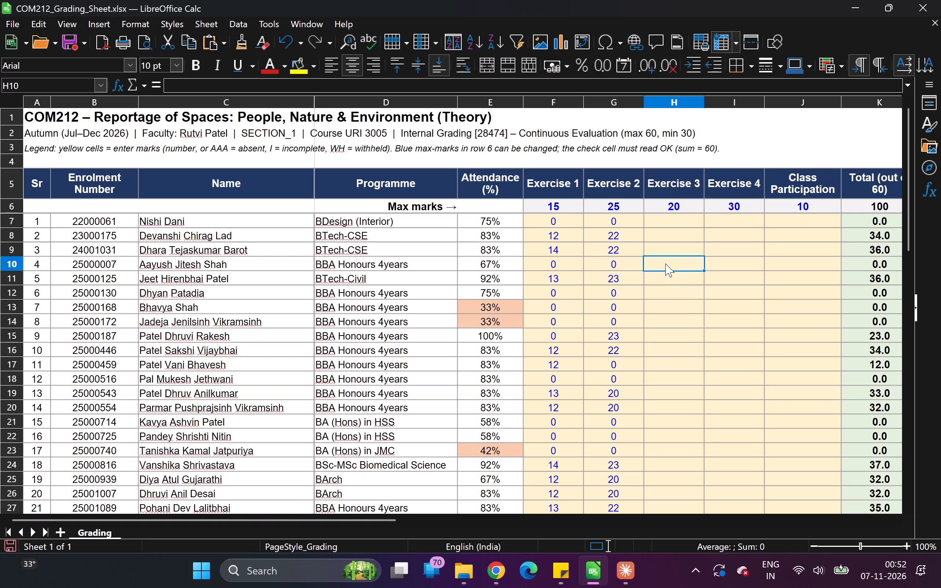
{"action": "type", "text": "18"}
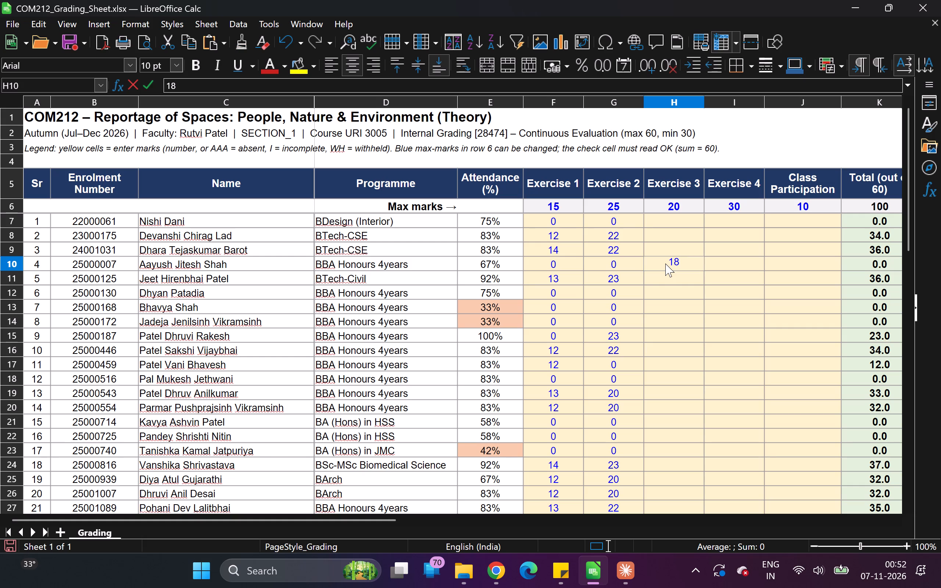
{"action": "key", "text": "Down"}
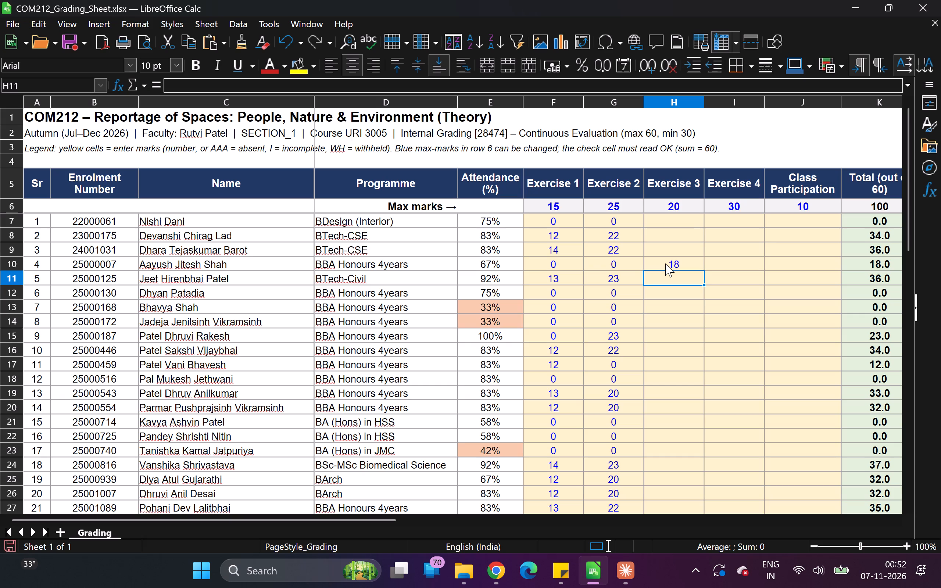
Enter an Exercise 3 mark of 10 for Sr 15.
{"action": "key", "text": "Down"}
{"action": "key", "text": "Down"}
{"action": "key", "text": "Down"}
{"action": "key", "text": "Down"}
{"action": "key", "text": "Down"}
{"action": "key", "text": "Down"}
{"action": "key", "text": "Down"}
{"action": "key", "text": "Down"}
{"action": "key", "text": "Down"}
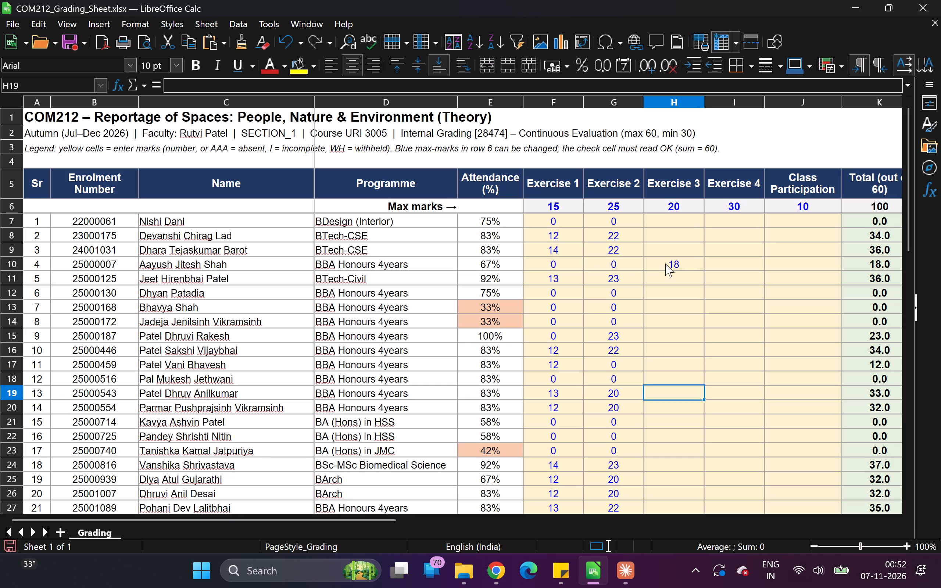
{"action": "key", "text": "Down"}
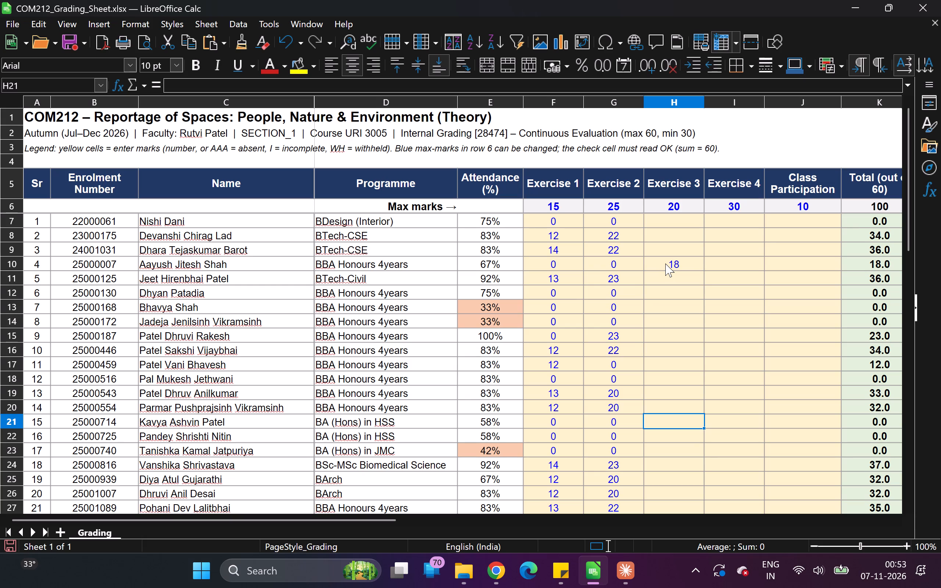
{"action": "type", "text": "10"}
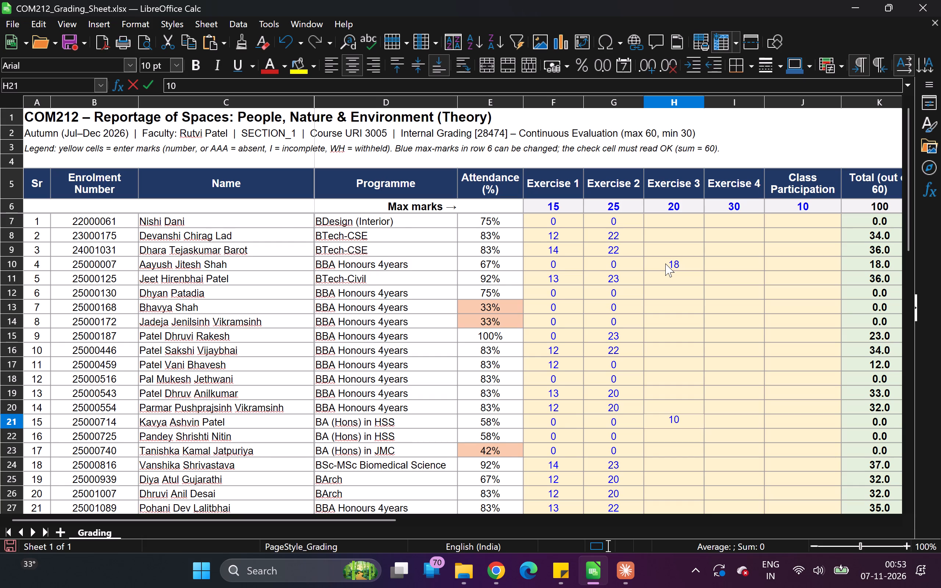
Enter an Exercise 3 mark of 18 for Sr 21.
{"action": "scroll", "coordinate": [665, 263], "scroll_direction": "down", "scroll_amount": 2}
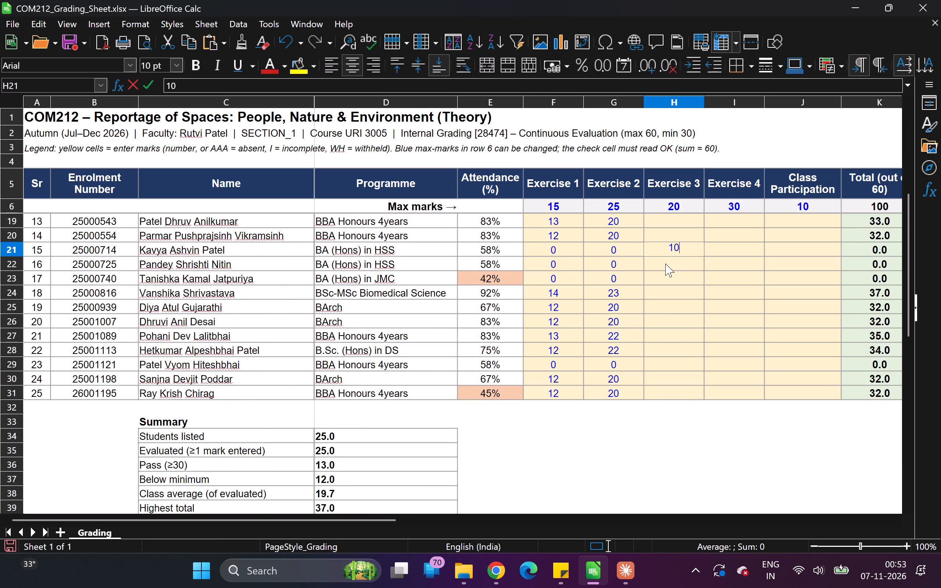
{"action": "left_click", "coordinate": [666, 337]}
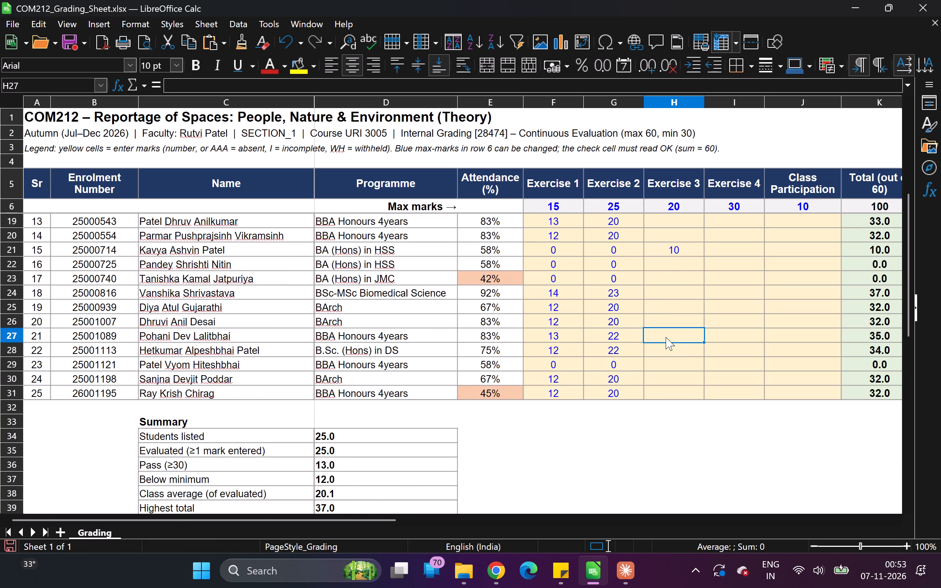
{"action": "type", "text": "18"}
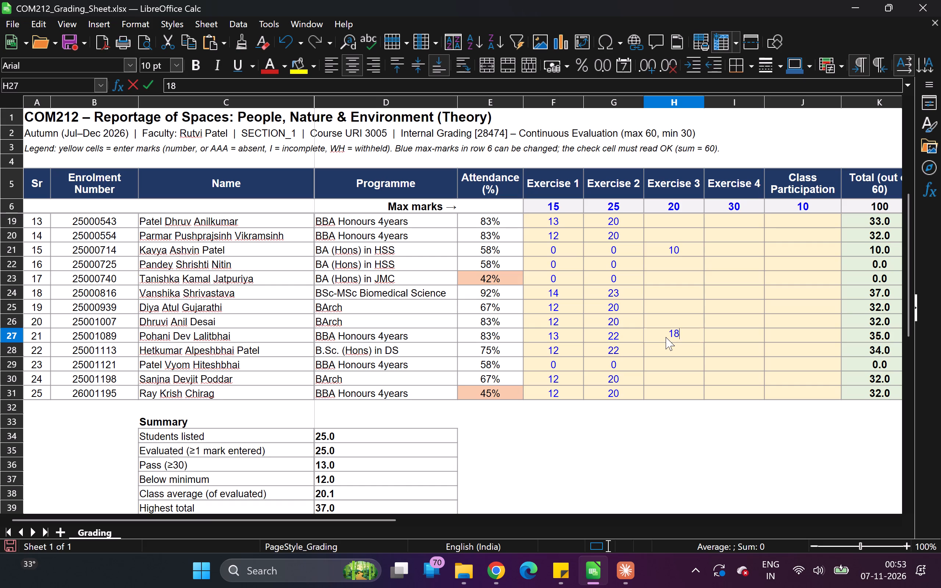
Enter an Exercise 3 mark of 18 for Sr 2 and change the Exercise 3 mark of Sr 4 to 16.
{"action": "scroll", "coordinate": [666, 337], "scroll_direction": "up", "scroll_amount": 2}
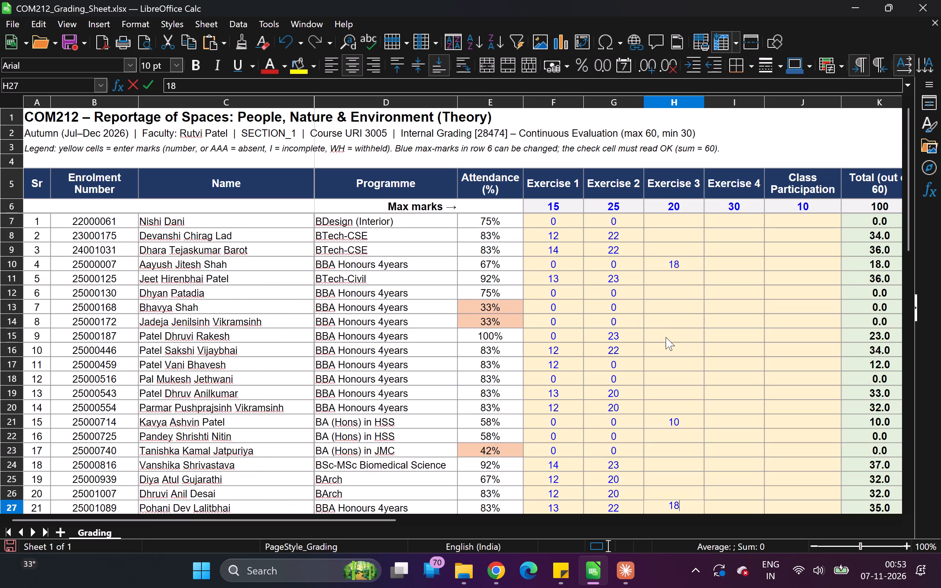
{"action": "left_click", "coordinate": [691, 232]}
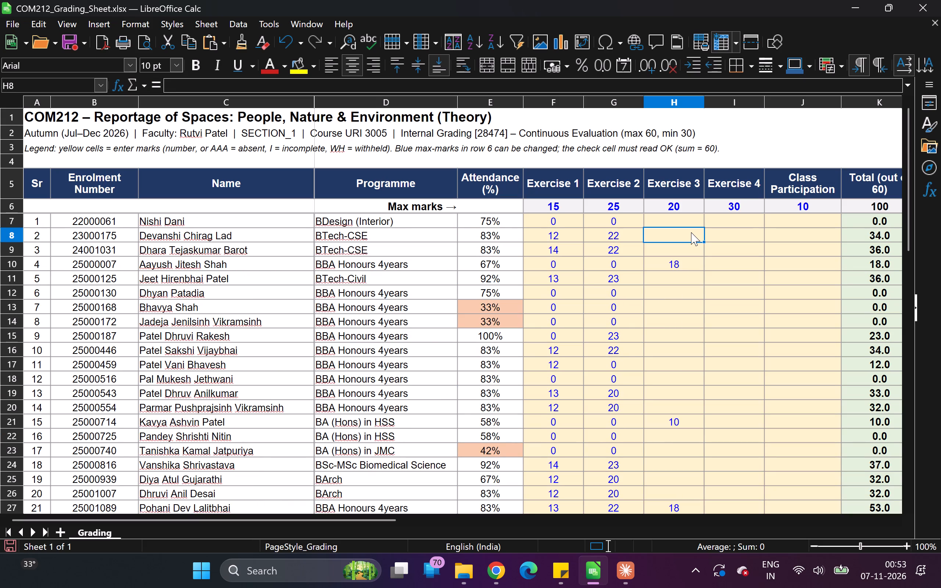
{"action": "type", "text": "18"}
{"action": "key", "text": "Down"}
{"action": "key", "text": "Down"}
{"action": "key", "text": "Down"}
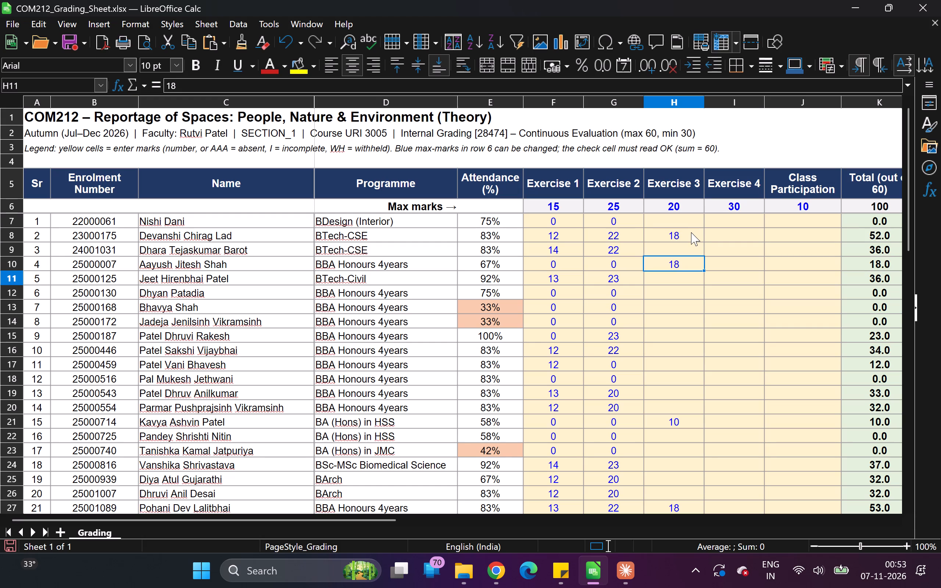
{"action": "key", "text": "Up"}
{"action": "key", "text": "1"}
{"action": "key", "text": "6"}
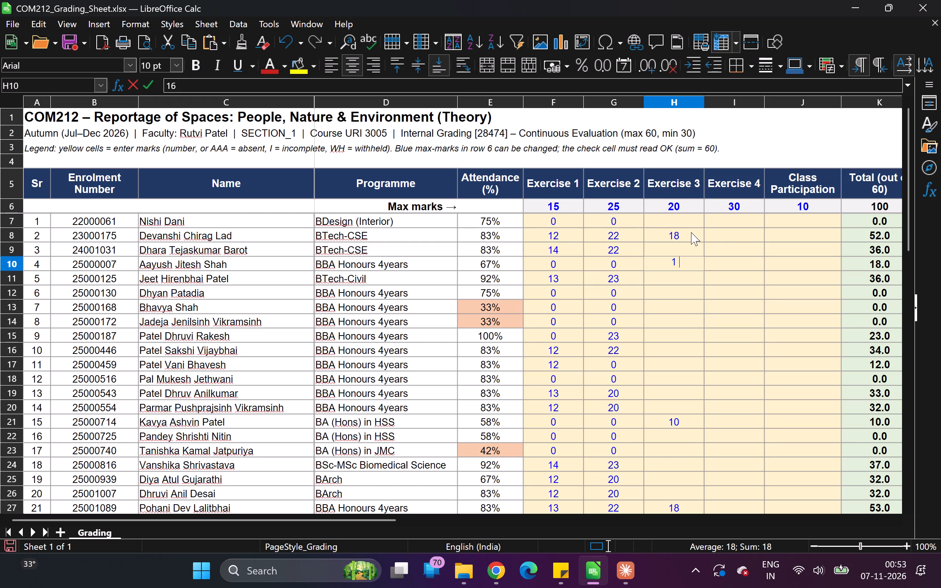
{"action": "key", "text": "Down"}
Change the Exercise 3 mark of Sr 21 to 17.
{"action": "key", "text": "Down"}
{"action": "key", "text": "Down"}
{"action": "key", "text": "Down"}
{"action": "key", "text": "Down"}
{"action": "key", "text": "Down"}
{"action": "key", "text": "Down"}
{"action": "key", "text": "Down"}
{"action": "key", "text": "Down"}
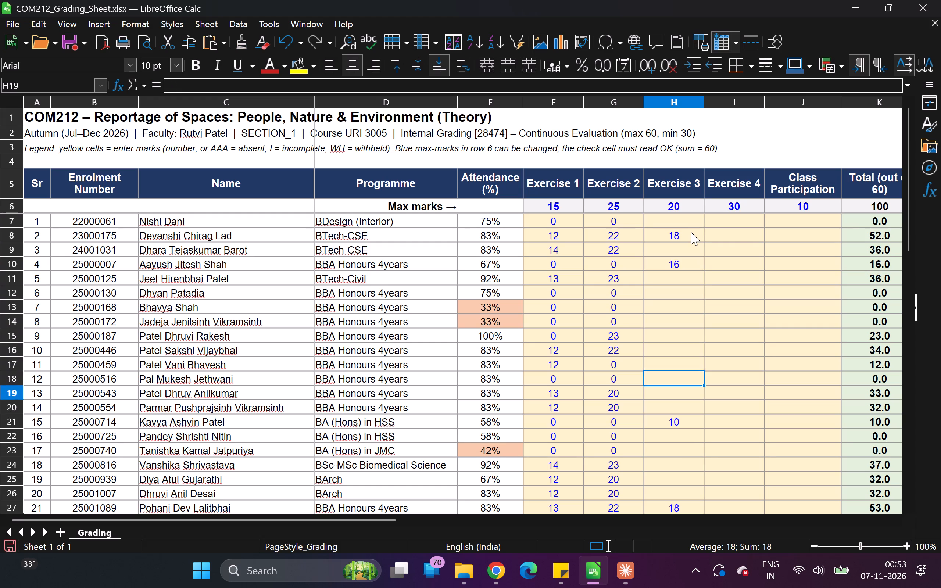
{"action": "key", "text": "Down"}
{"action": "key", "text": "Down"}
{"action": "key", "text": "Down"}
{"action": "key", "text": "Down"}
{"action": "key", "text": "Down"}
{"action": "key", "text": "Down"}
{"action": "key", "text": "Down"}
{"action": "key", "text": "Down"}
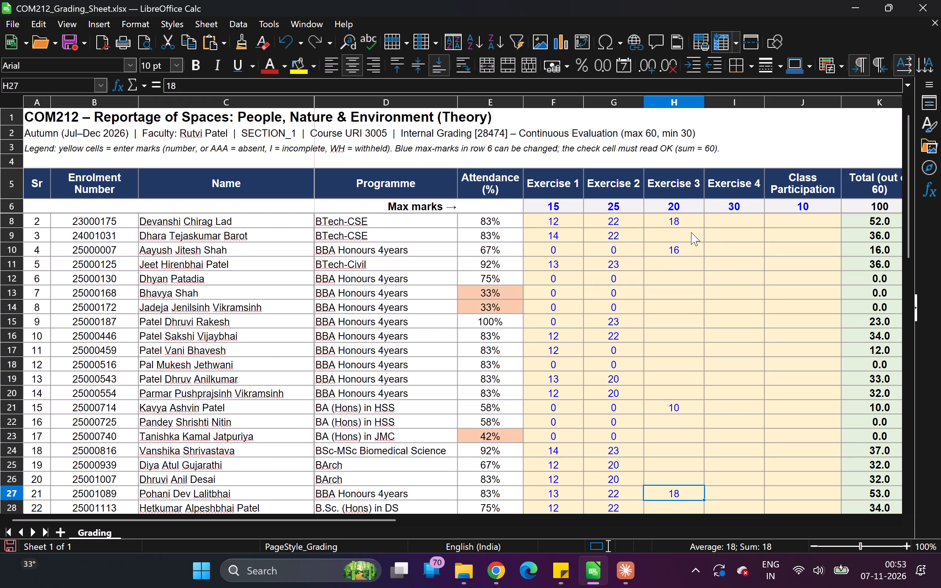
{"action": "type", "text": "17"}
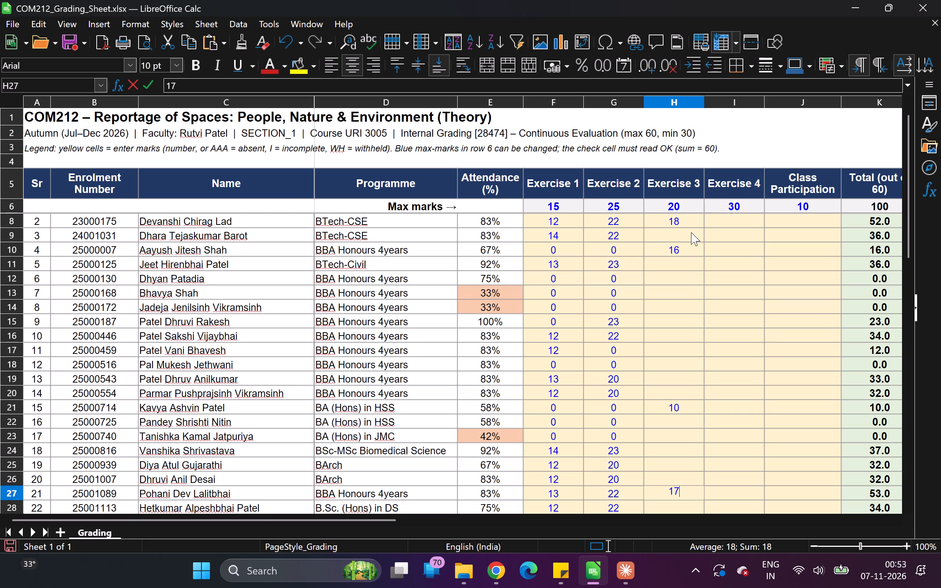
{"action": "key", "text": "Up"}
Enter an Exercise 3 mark of 18 for Sr 3.
{"action": "key", "text": "Up"}
{"action": "key", "text": "Up"}
{"action": "key", "text": "Up"}
{"action": "key", "text": "Up"}
{"action": "key", "text": "Up"}
{"action": "key", "text": "Up"}
{"action": "key", "text": "Up"}
{"action": "key", "text": "Up"}
{"action": "key", "text": "Up"}
{"action": "key", "text": "Up"}
{"action": "key", "text": "Up"}
{"action": "key", "text": "Up"}
{"action": "key", "text": "Up"}
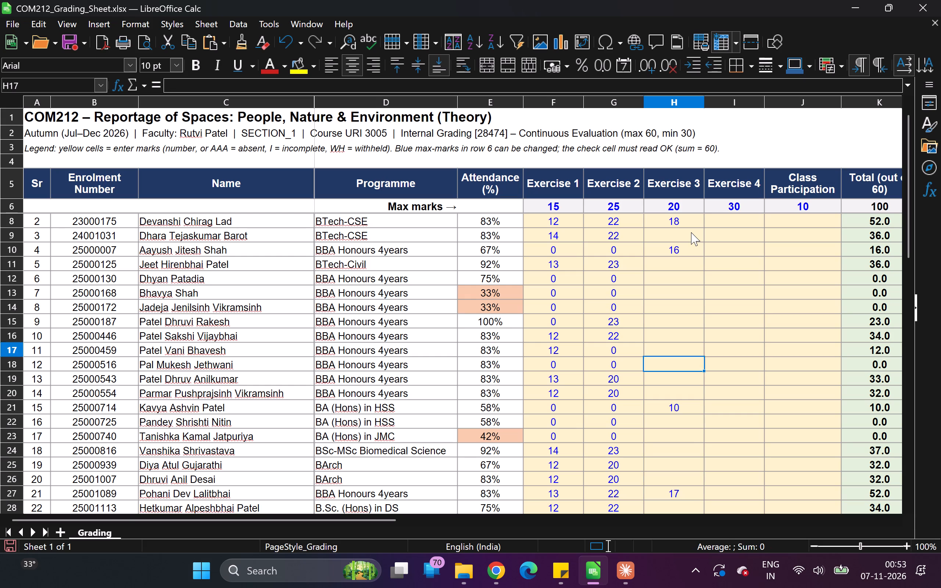
{"action": "key", "text": "Up"}
{"action": "key", "text": "Up"}
{"action": "key", "text": "Up"}
{"action": "key", "text": "Up"}
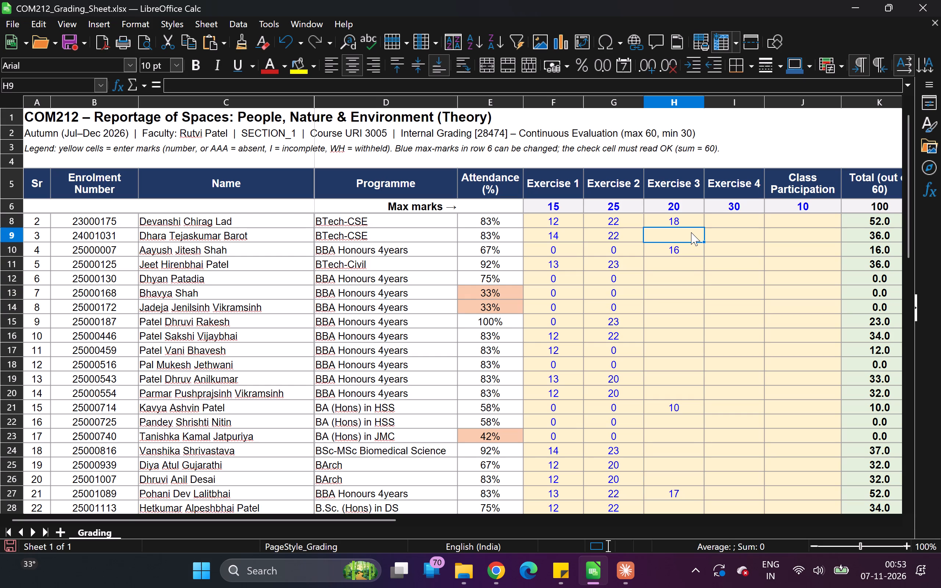
{"action": "type", "text": "18"}
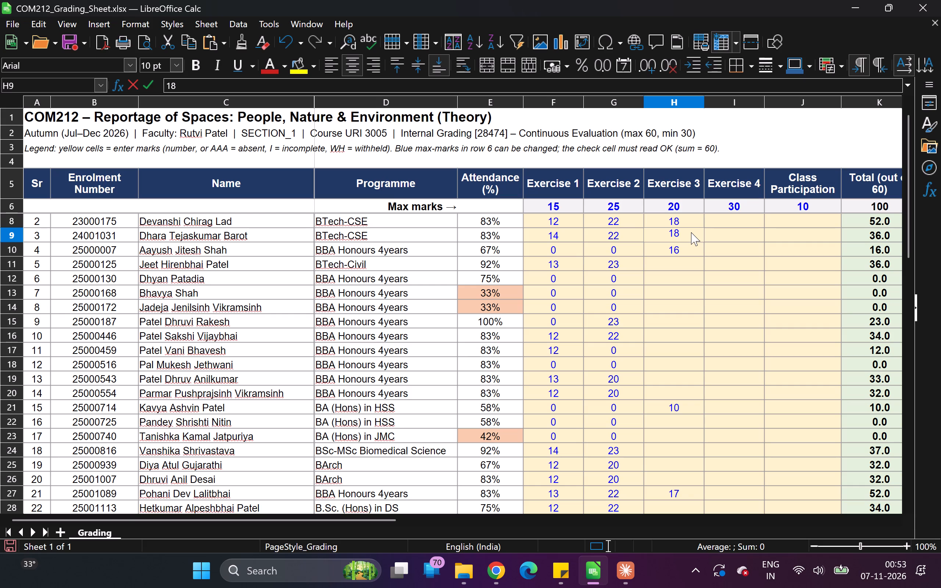
{"action": "key", "text": "Down"}
Enter an Exercise 3 mark of 18 for Sr 9.
{"action": "key", "text": "Down"}
{"action": "key", "text": "Down"}
{"action": "key", "text": "Down"}
{"action": "key", "text": "Down"}
{"action": "key", "text": "Down"}
{"action": "key", "text": "Down"}
{"action": "key", "text": "Down"}
{"action": "key", "text": "Down"}
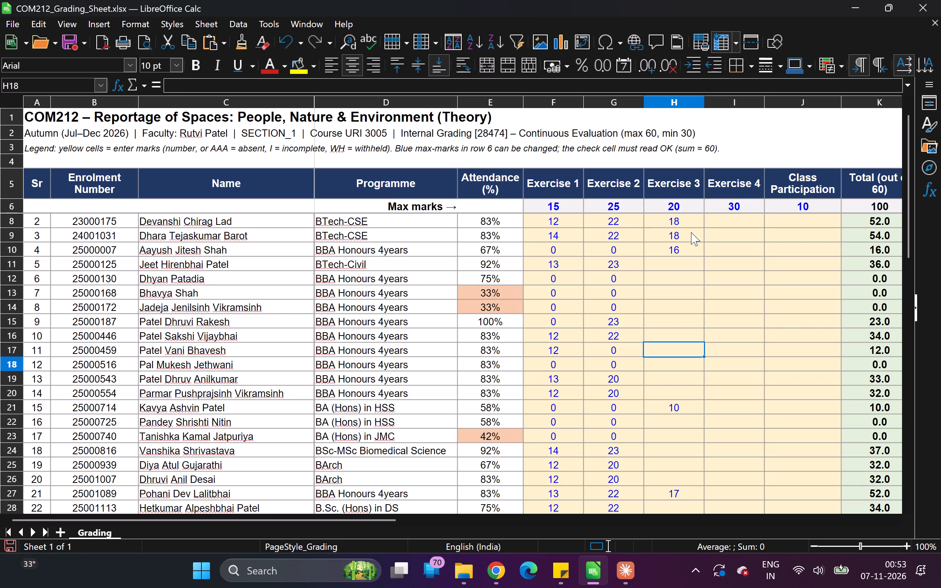
{"action": "key", "text": "Down"}
{"action": "key", "text": "Down"}
{"action": "key", "text": "Down"}
{"action": "key", "text": "Down"}
{"action": "key", "text": "Down"}
{"action": "key", "text": "Down"}
{"action": "key", "text": "Down"}
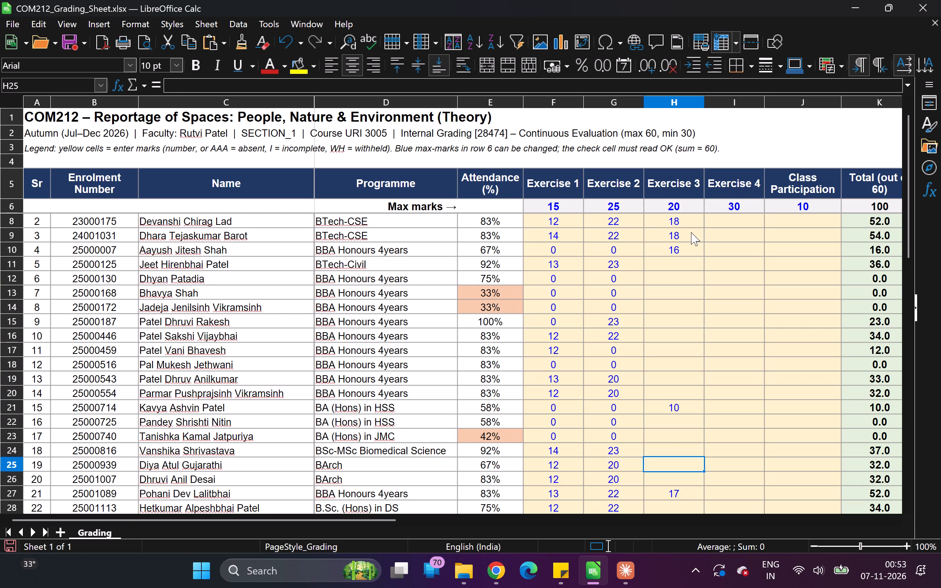
{"action": "key", "text": "Up"}
{"action": "key", "text": "Up"}
{"action": "key", "text": "Up"}
{"action": "key", "text": "Up"}
{"action": "key", "text": "Up"}
{"action": "key", "text": "Up"}
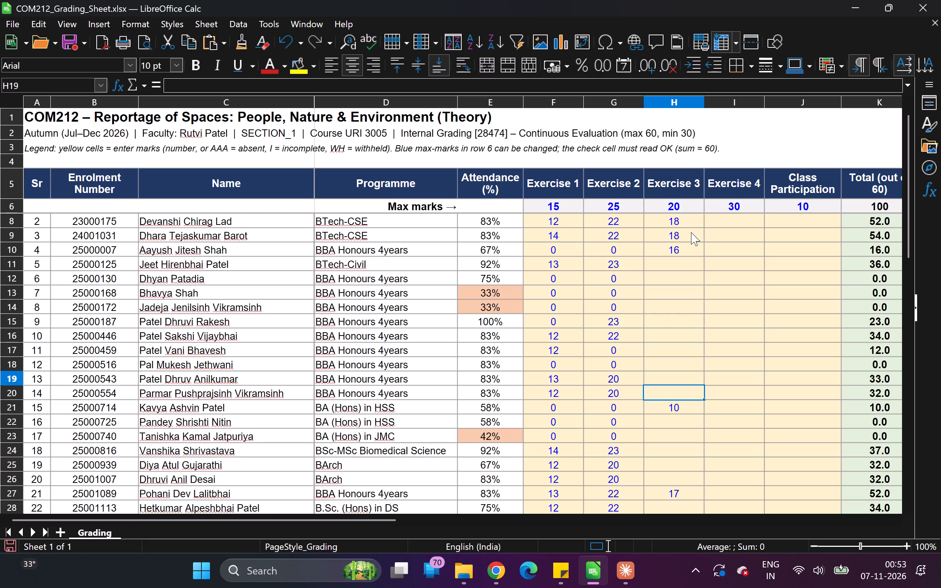
{"action": "key", "text": "Up"}
{"action": "key", "text": "Up"}
{"action": "key", "text": "Up"}
{"action": "key", "text": "Up"}
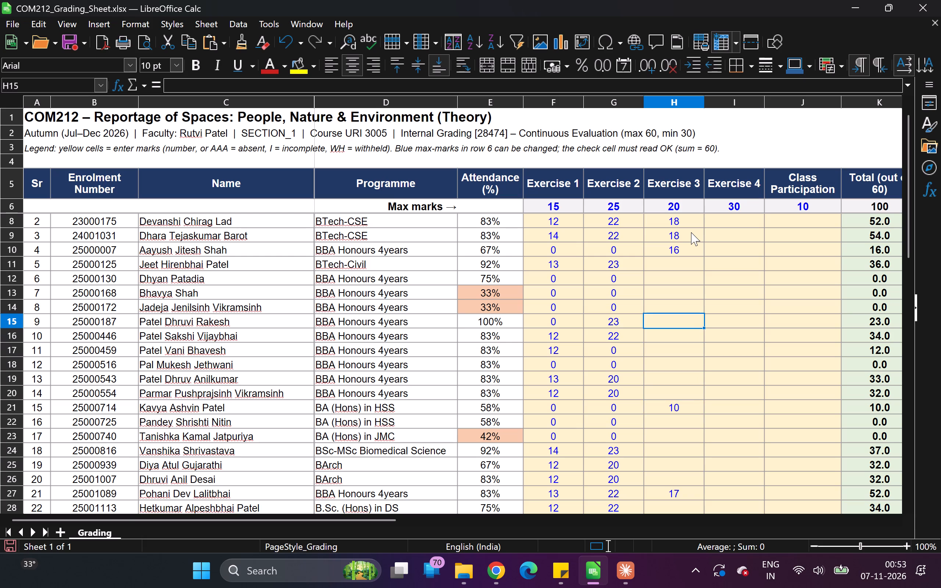
{"action": "type", "text": "18"}
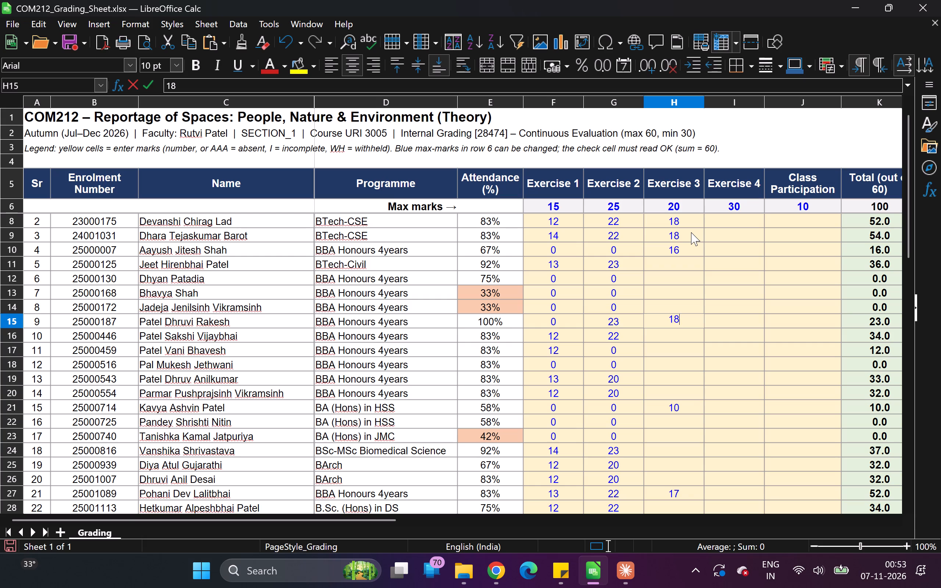
{"action": "key", "text": "Down"}
Enter an Exercise 3 mark of 16 for Sr 20.
{"action": "key", "text": "Down"}
{"action": "key", "text": "Down"}
{"action": "key", "text": "Down"}
{"action": "key", "text": "Down"}
{"action": "key", "text": "Down"}
{"action": "key", "text": "Down"}
{"action": "key", "text": "Down"}
{"action": "key", "text": "Down"}
{"action": "key", "text": "Down"}
{"action": "key", "text": "Down"}
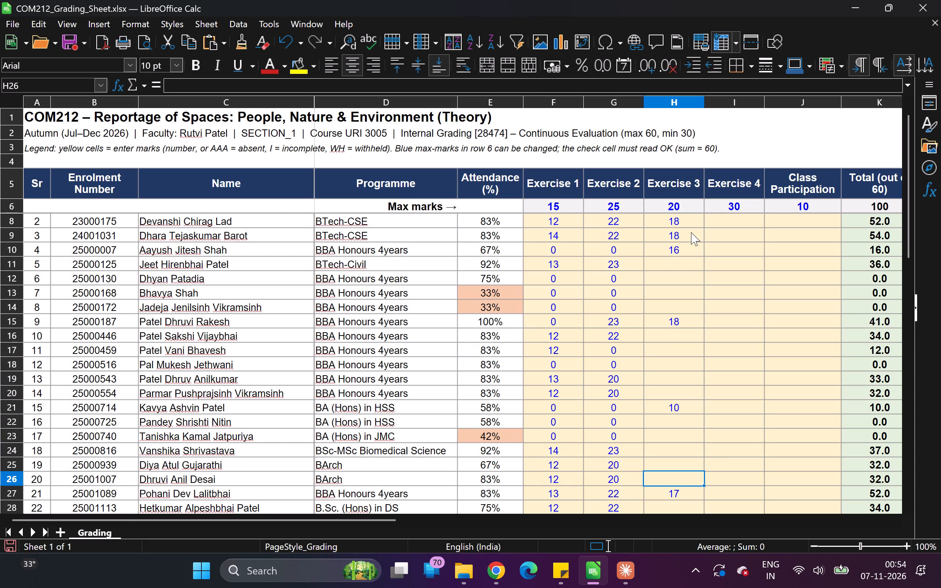
{"action": "type", "text": "16"}
{"action": "key", "text": "Up"}
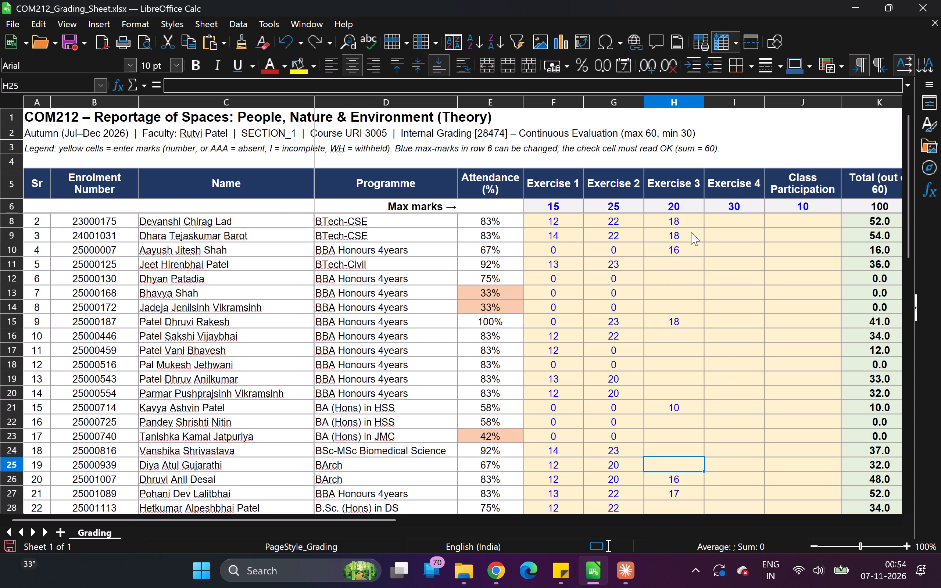
Enter an Exercise 3 mark of 18 for Sr 22.
{"action": "key", "text": "Up"}
{"action": "key", "text": "Down"}
{"action": "key", "text": "Down"}
{"action": "key", "text": "Down"}
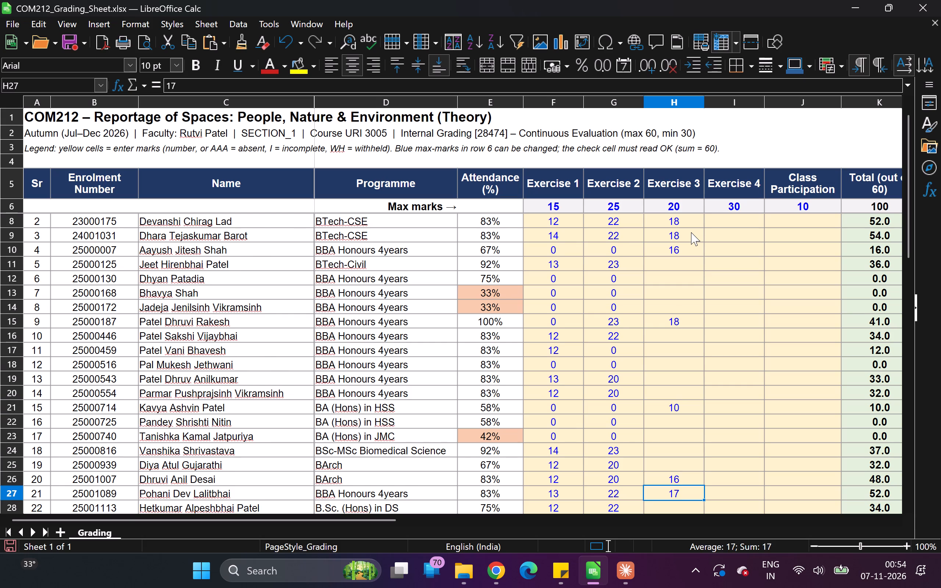
{"action": "key", "text": "Down"}
{"action": "key", "text": "1"}
{"action": "key", "text": "8"}
{"action": "key", "text": "Down"}
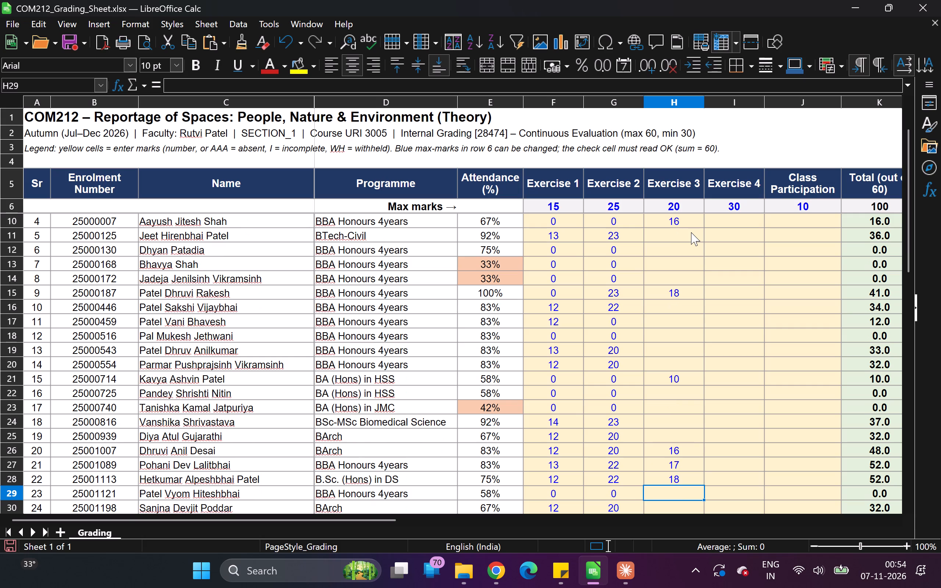
Select the empty Exercise 3 mark cell of Sr 23.
{"action": "key", "text": "Up"}
{"action": "key", "text": "Up"}
{"action": "key", "text": "Up"}
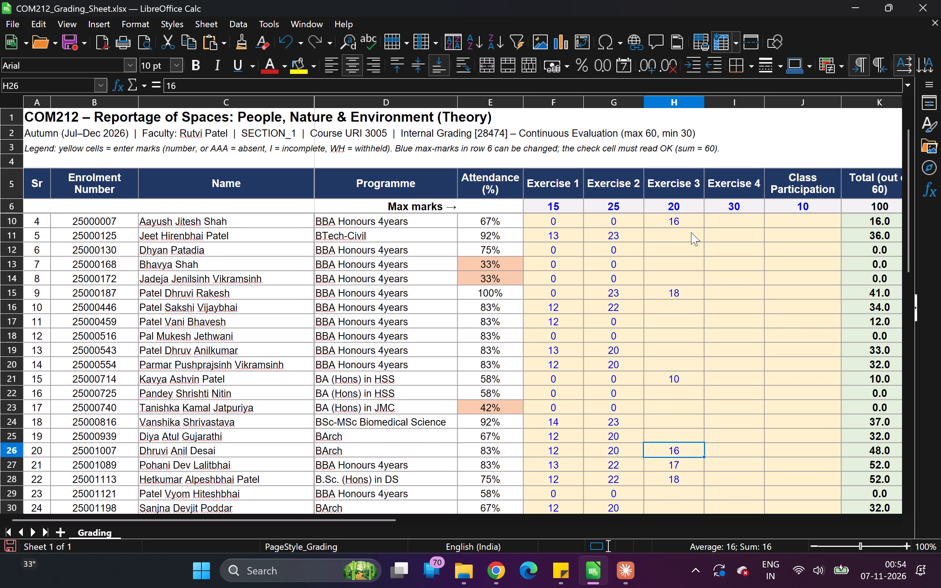
{"action": "key", "text": "Down"}
{"action": "key", "text": "Down"}
{"action": "key", "text": "Down"}
{"action": "key", "text": "Down"}
{"action": "key", "text": "Down"}
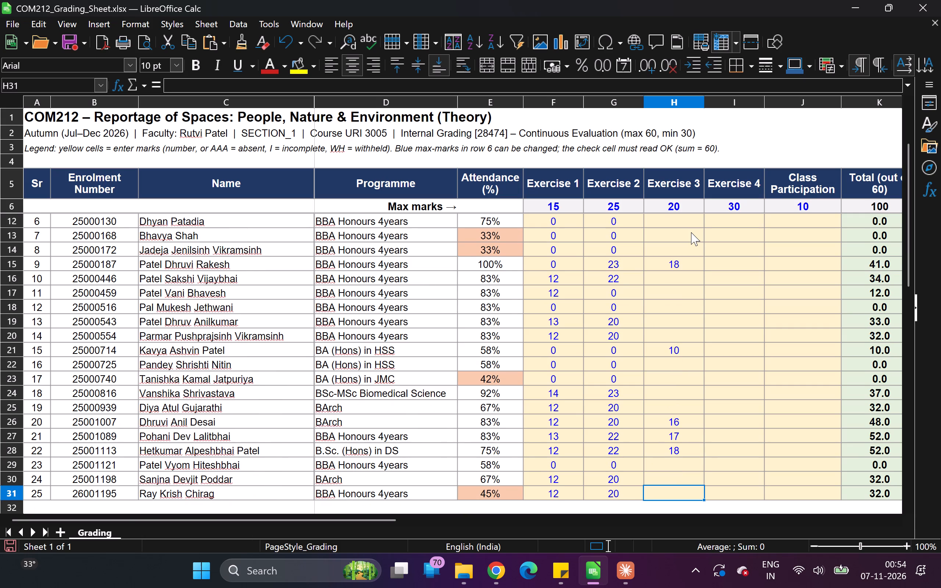
{"action": "key", "text": "Up"}
{"action": "key", "text": "Up"}
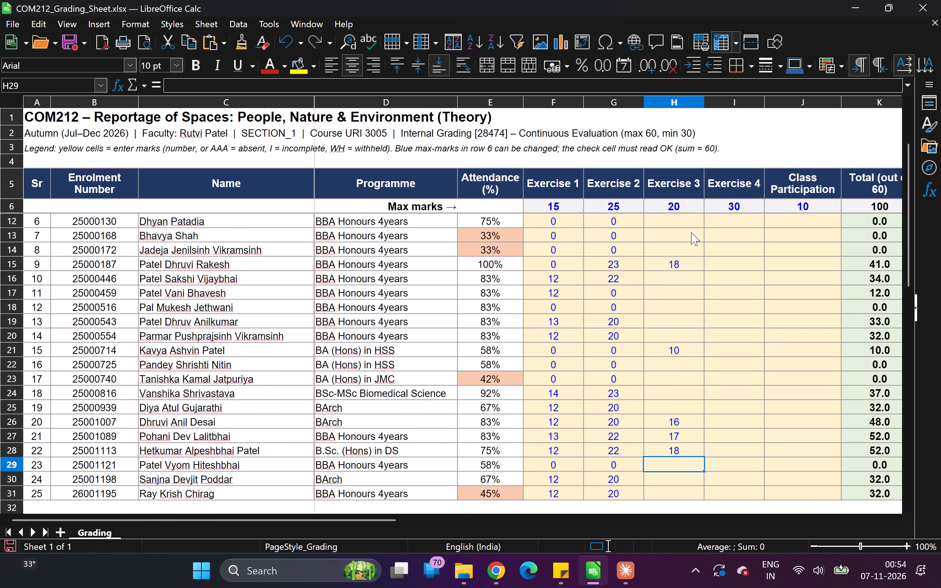
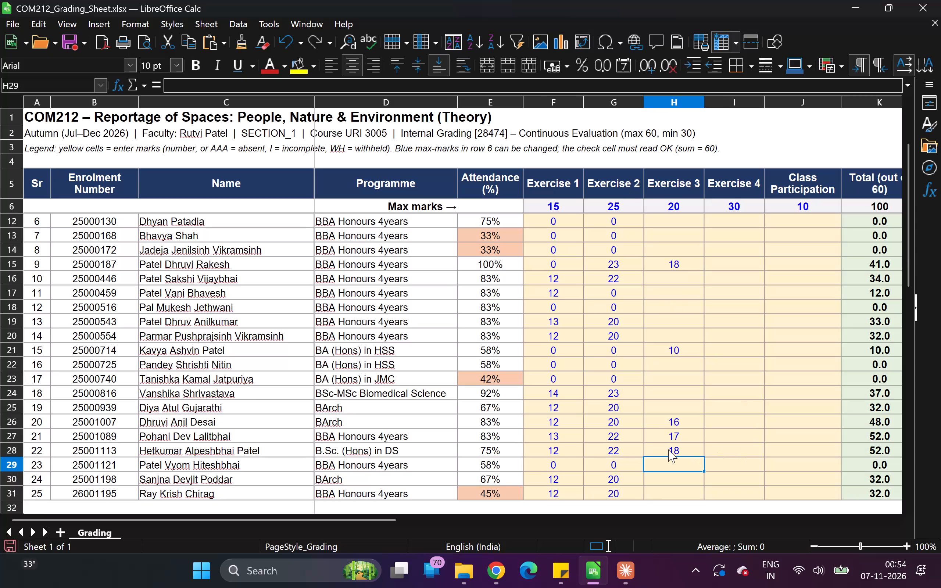
Enter an Exercise 3 mark of 17 for Sr 5.
{"action": "scroll", "coordinate": [658, 429], "scroll_direction": "down", "scroll_amount": 1}
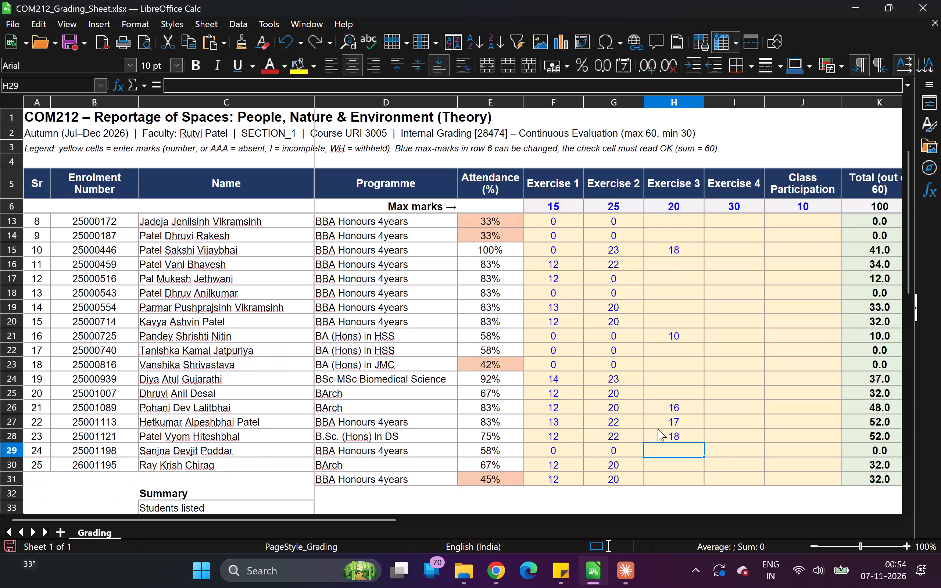
{"action": "scroll", "coordinate": [369, 365], "scroll_direction": "up", "scroll_amount": 1}
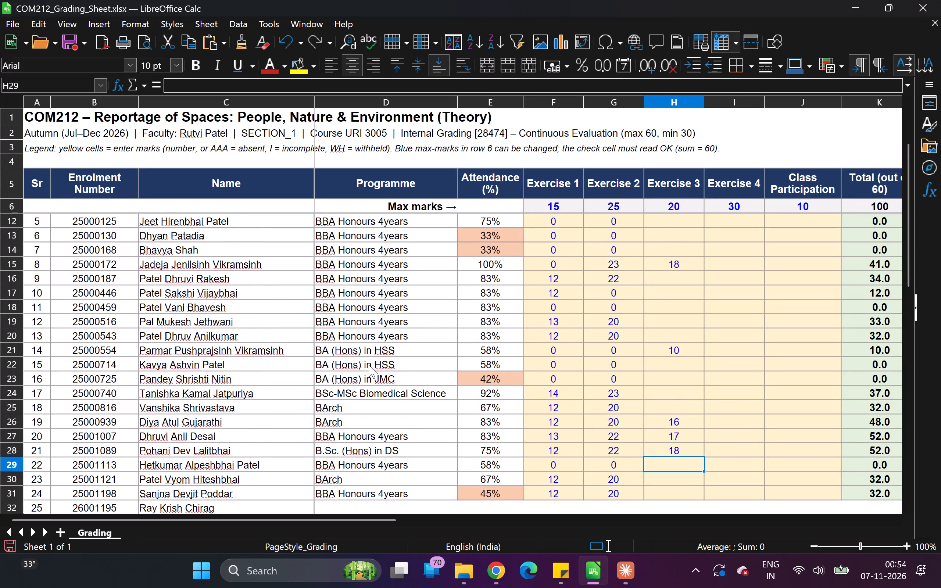
{"action": "scroll", "coordinate": [369, 365], "scroll_direction": "up", "scroll_amount": 1}
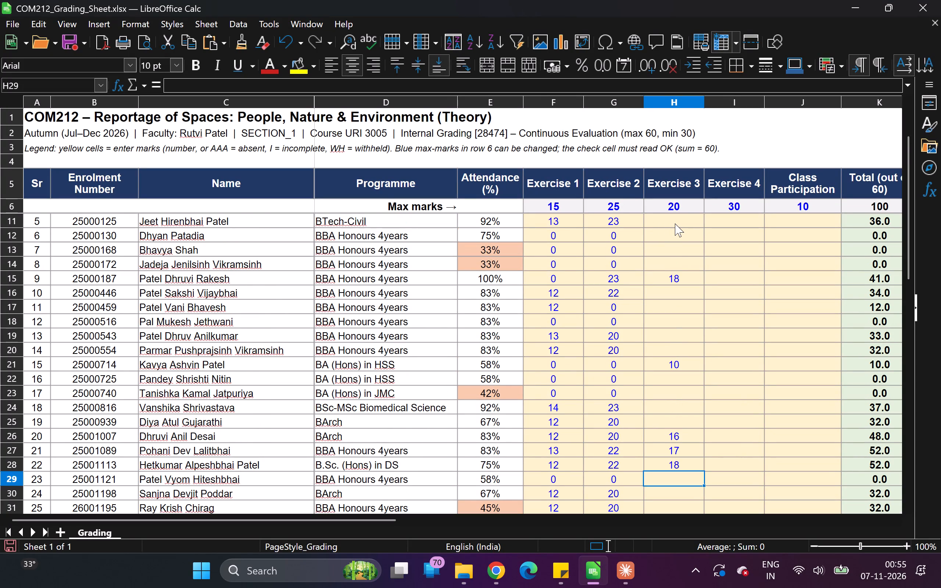
{"action": "left_click", "coordinate": [675, 223]}
{"action": "type", "text": "16"}
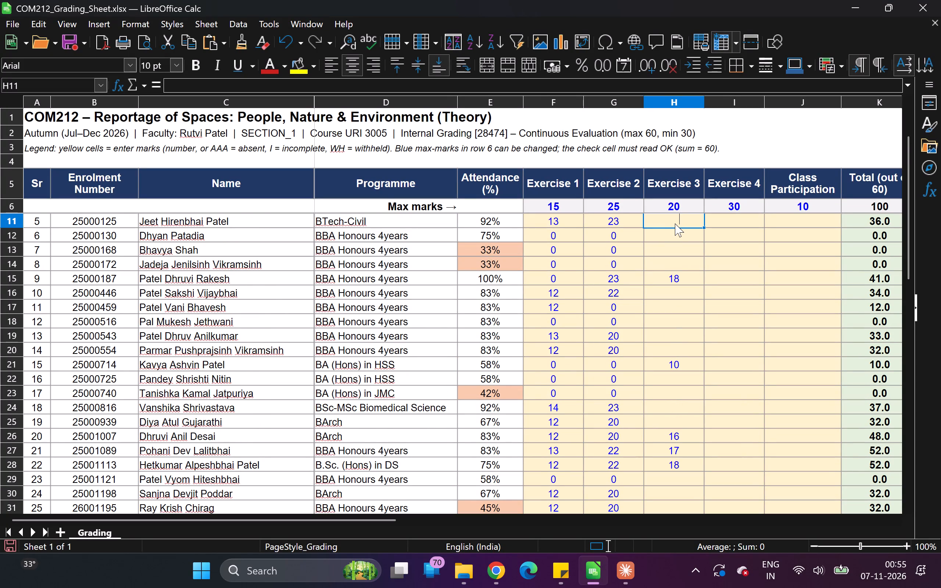
{"action": "key", "text": "BackSpace"}
{"action": "key", "text": "8"}
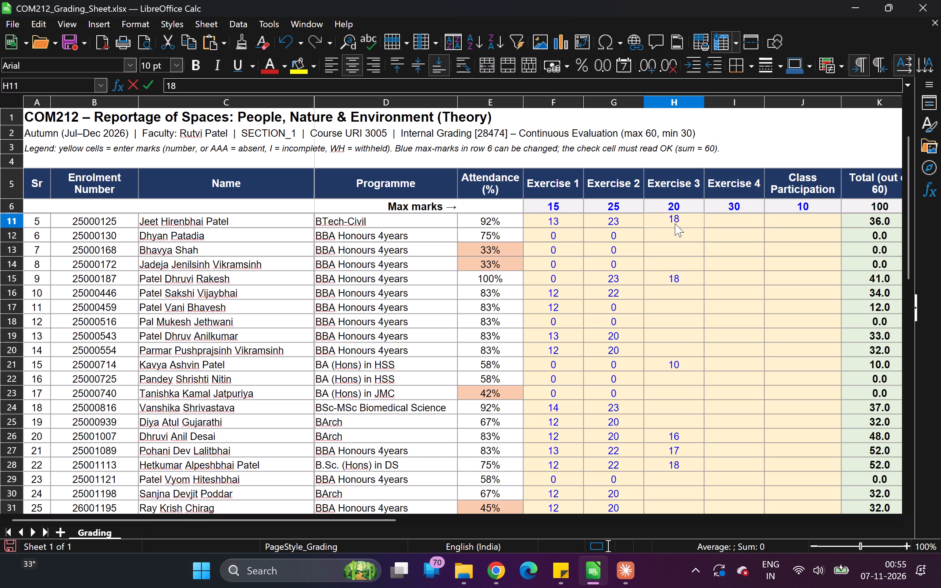
{"action": "key", "text": "BackSpace"}
{"action": "key", "text": "7"}
Enter an Exercise 3 mark of 16 for Sr 6.
{"action": "left_click", "coordinate": [675, 235]}
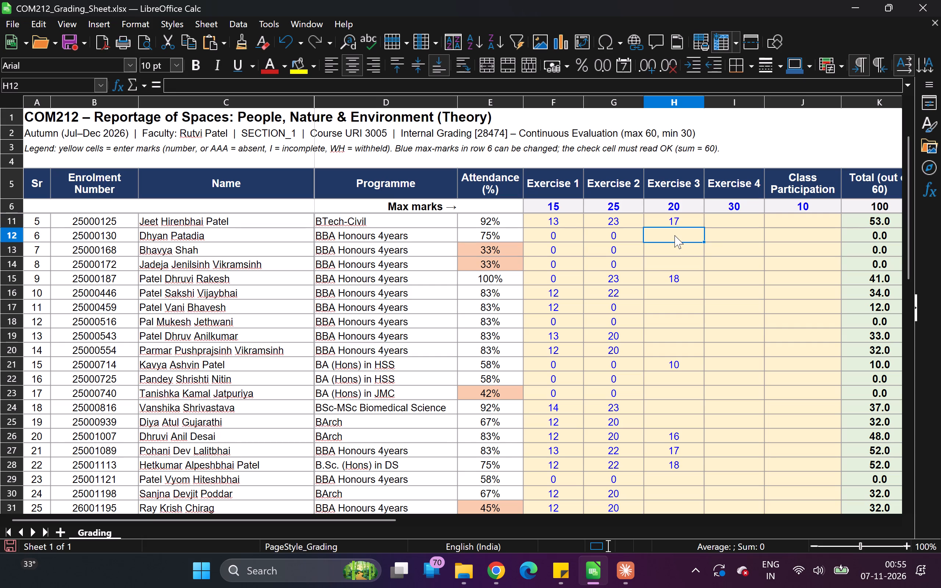
{"action": "type", "text": "16"}
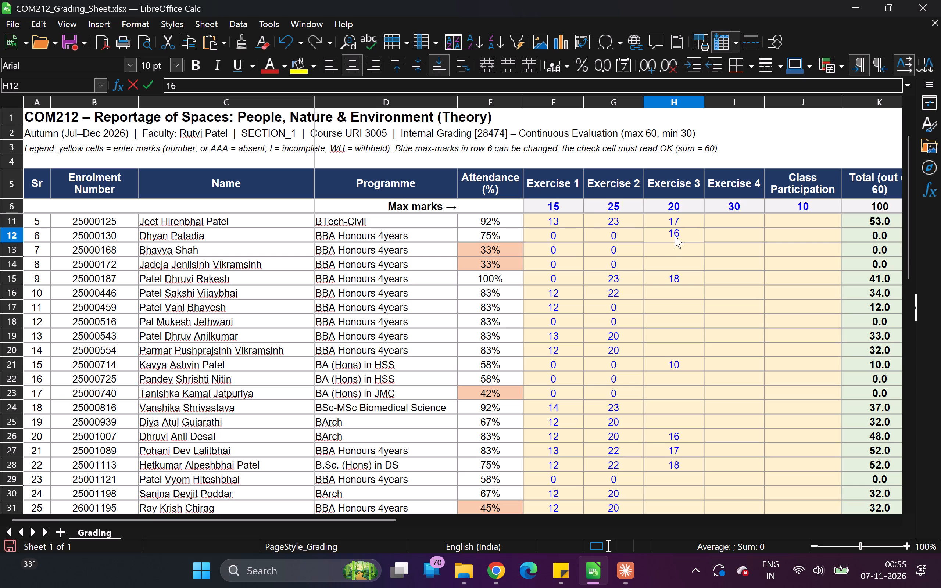
{"action": "left_click", "coordinate": [663, 247]}
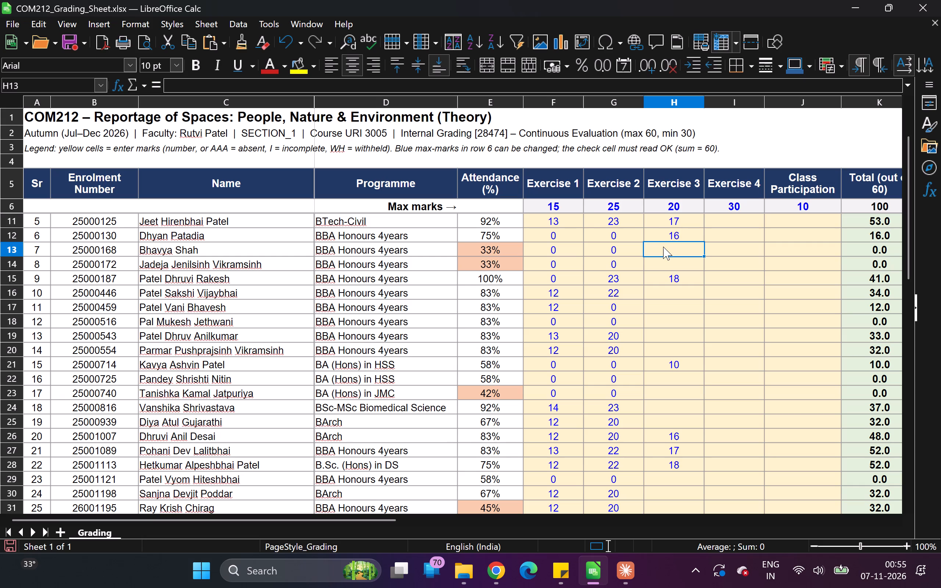
Enter an Exercise 3 mark of 15 for Sr 19.
{"action": "scroll", "coordinate": [663, 247], "scroll_direction": "down", "scroll_amount": 1}
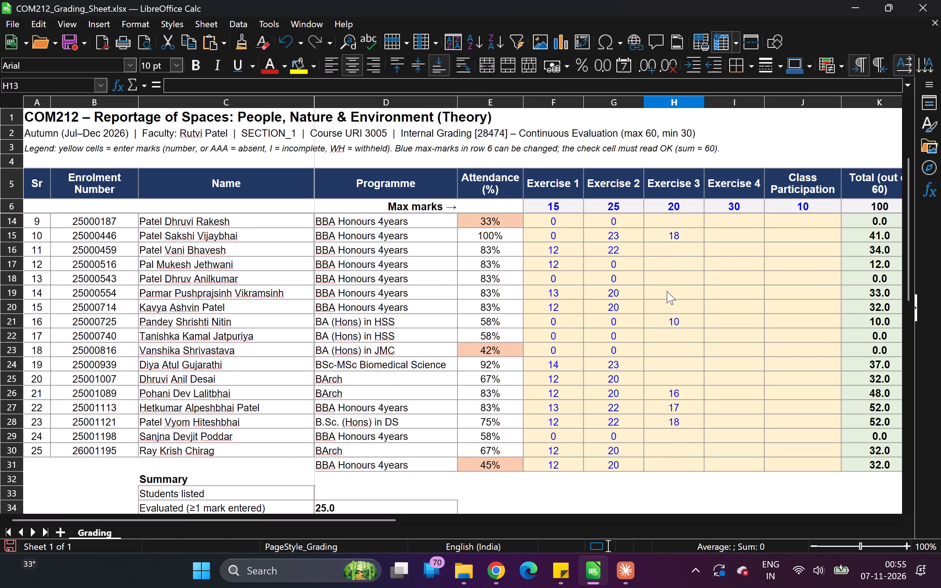
{"action": "left_click", "coordinate": [658, 365]}
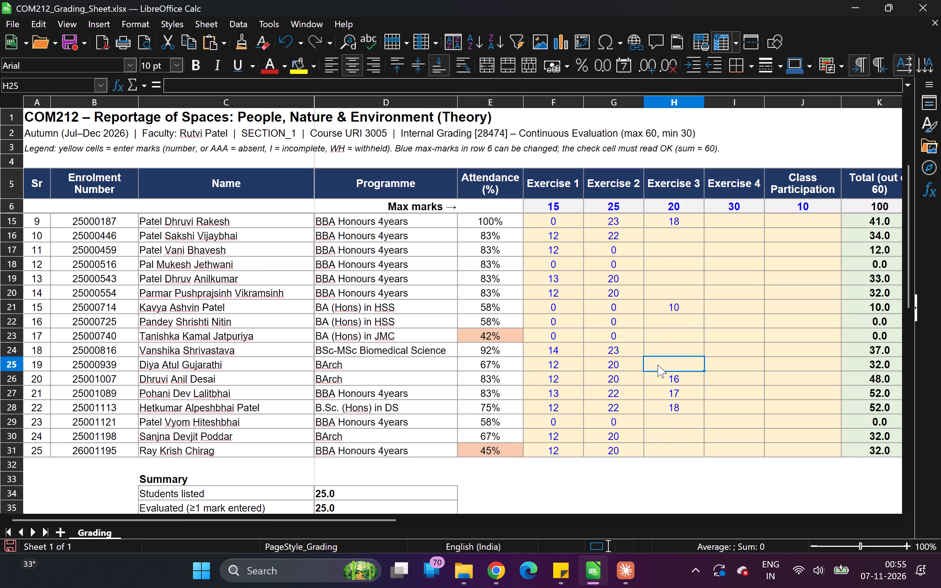
{"action": "key", "text": "1"}
{"action": "key", "text": "5"}
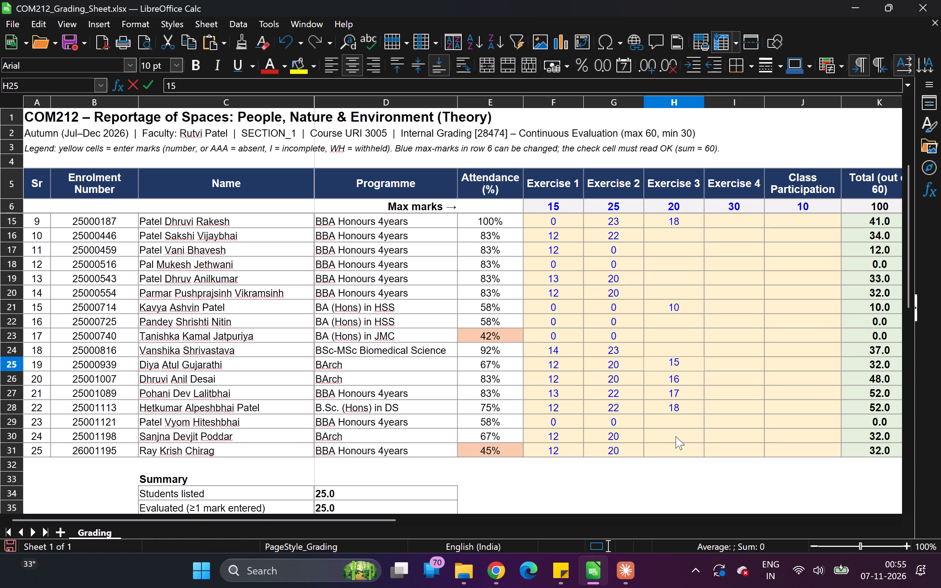
Search the grading sheet for students matching "jeet" and "jet".
{"action": "scroll", "coordinate": [676, 436], "scroll_direction": "up", "scroll_amount": 3}
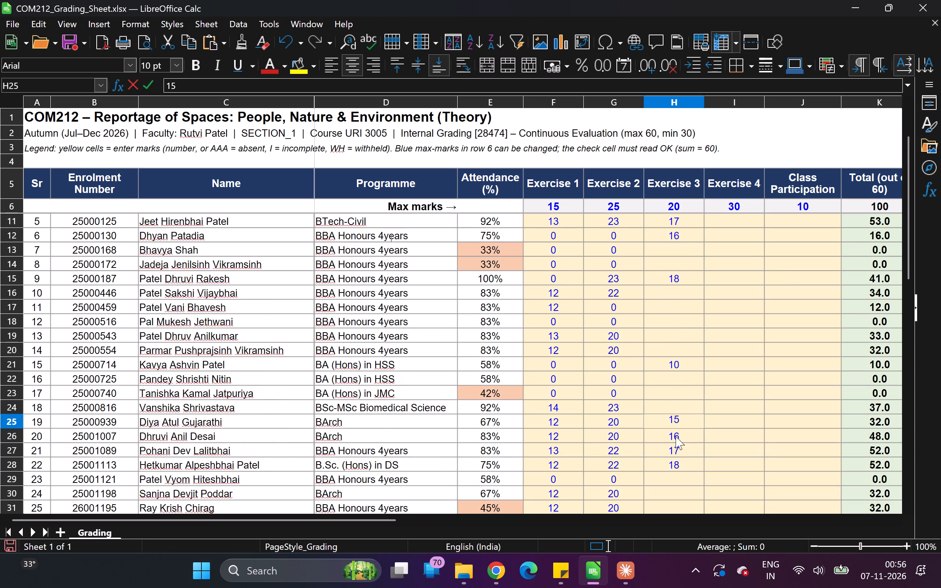
{"action": "key", "text": "ctrl+f"}
{"action": "key", "text": "h"}
{"action": "key", "text": "BackSpace"}
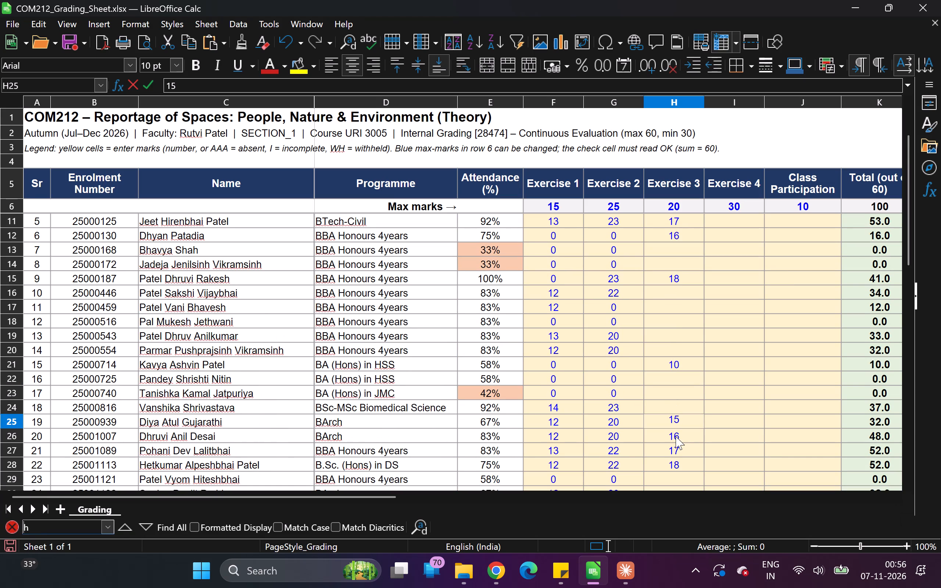
{"action": "type", "text": "jeet"}
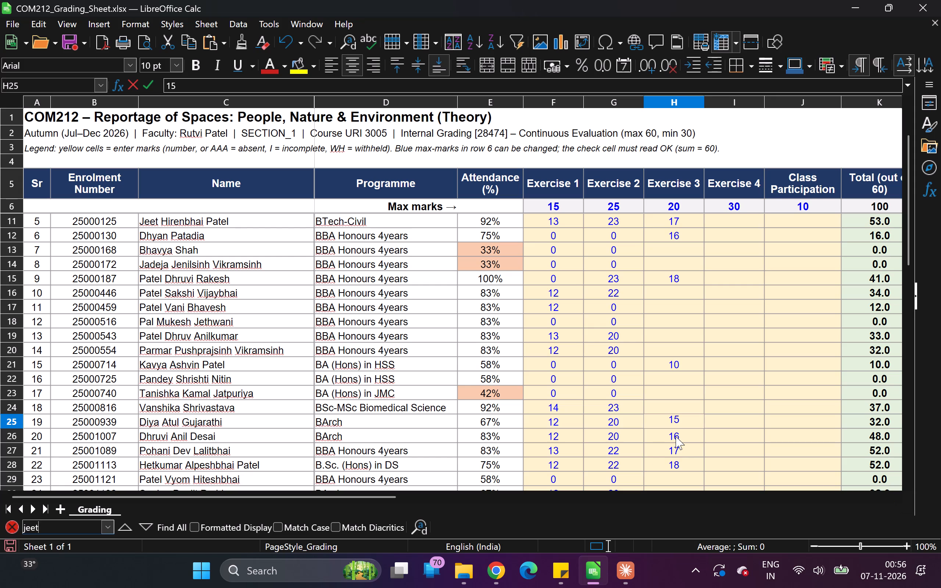
{"action": "key", "text": "Return"}
{"action": "key", "text": "Return"}
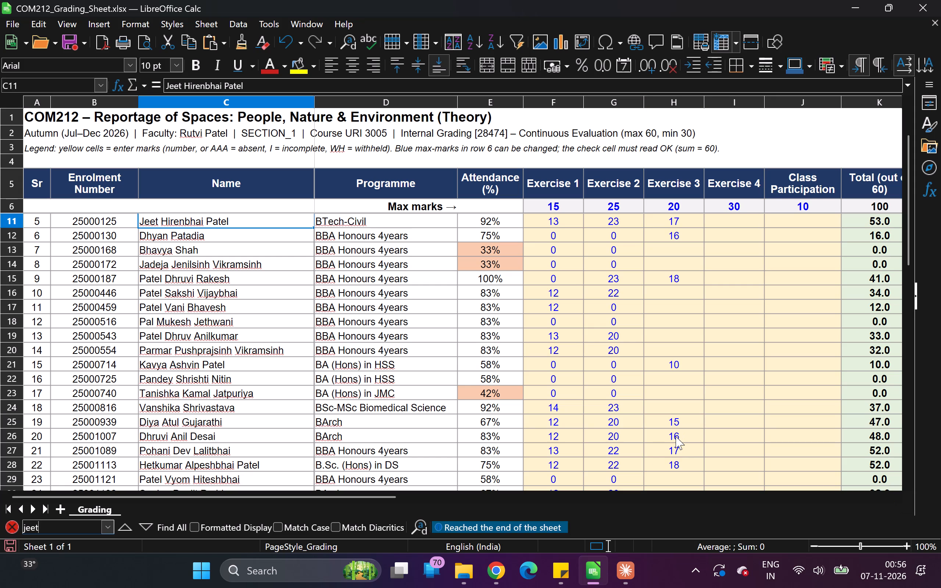
{"action": "key", "text": "BackSpace"}
{"action": "key", "text": "BackSpace"}
{"action": "key", "text": "BackSpace"}
{"action": "type", "text": "et"}
{"action": "key", "text": "Return"}
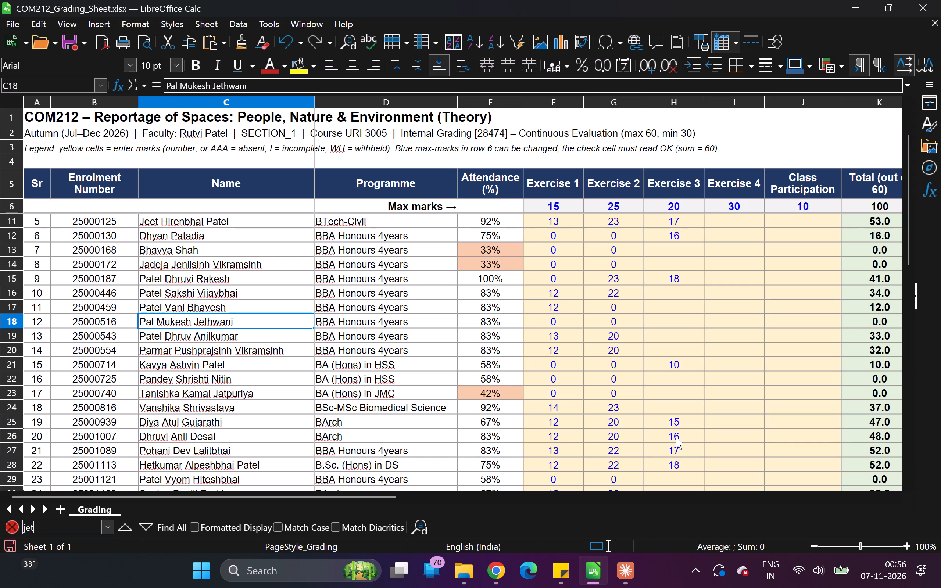
{"action": "left_click", "coordinate": [505, 280]}
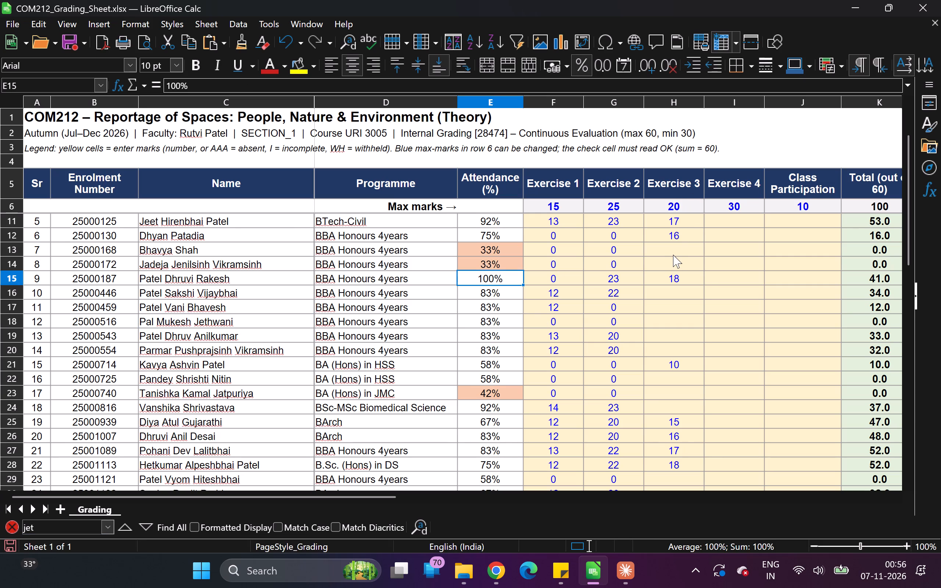
Enter an Exercise 3 mark of 18 for Sr 25.
{"action": "scroll", "coordinate": [673, 255], "scroll_direction": "down", "scroll_amount": 1}
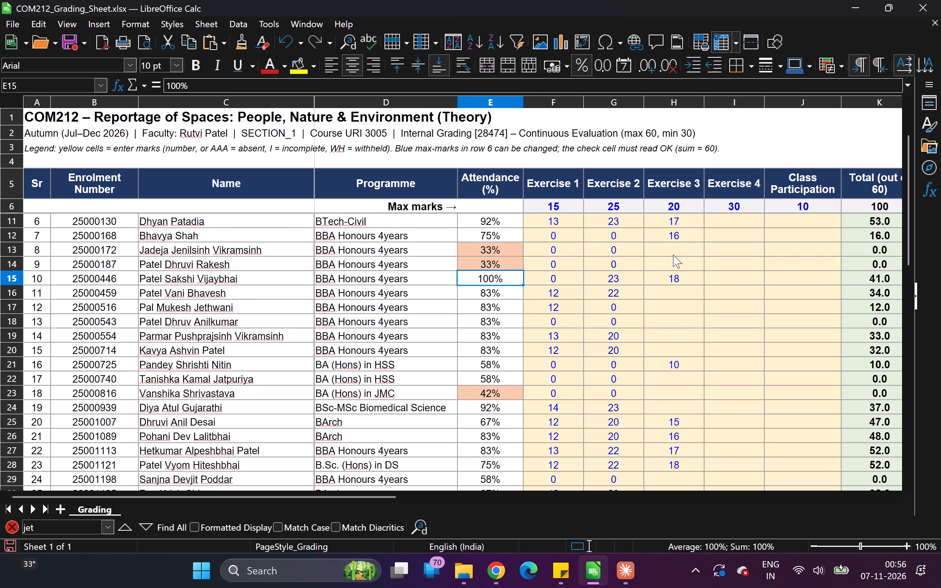
{"action": "scroll", "coordinate": [673, 255], "scroll_direction": "down", "scroll_amount": 1}
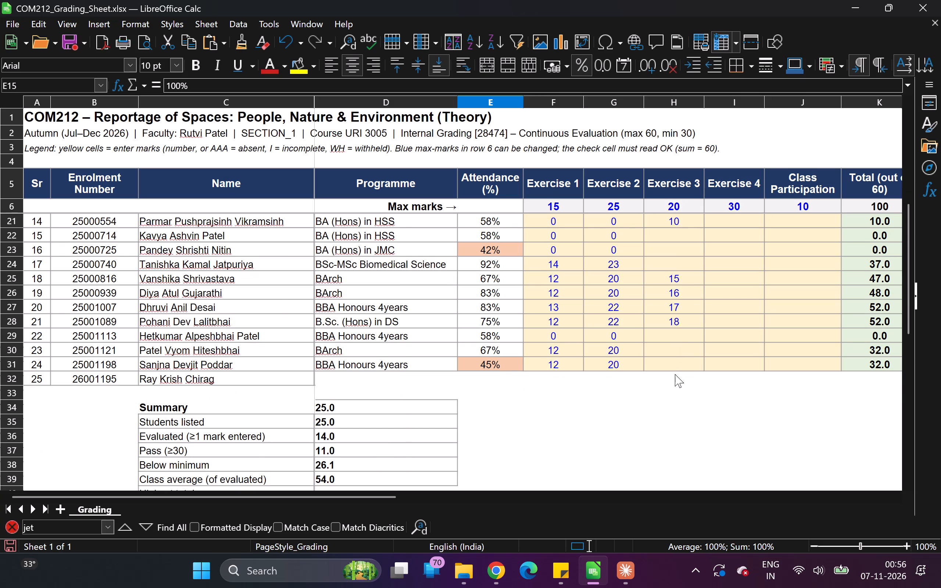
{"action": "left_click", "coordinate": [674, 374]}
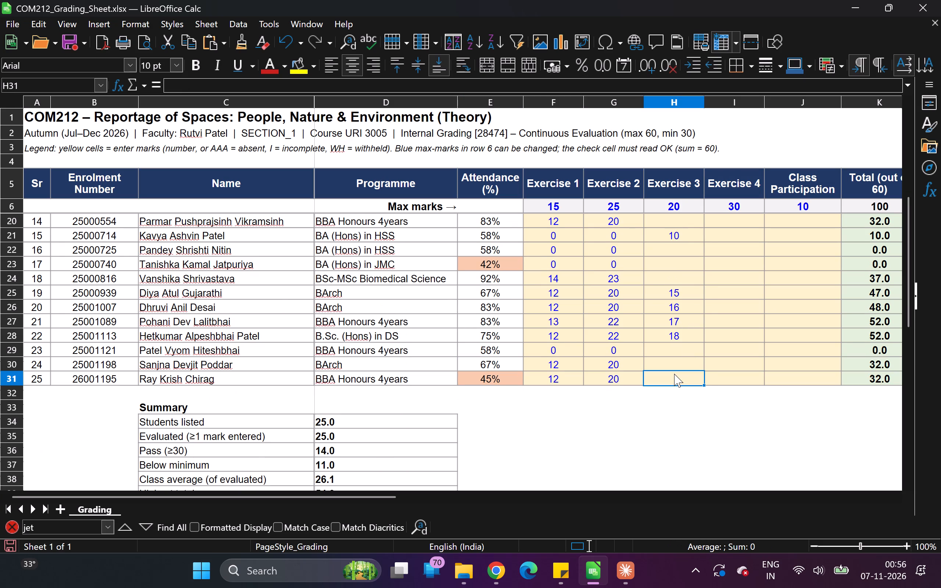
{"action": "key", "text": "1"}
{"action": "key", "text": "8"}
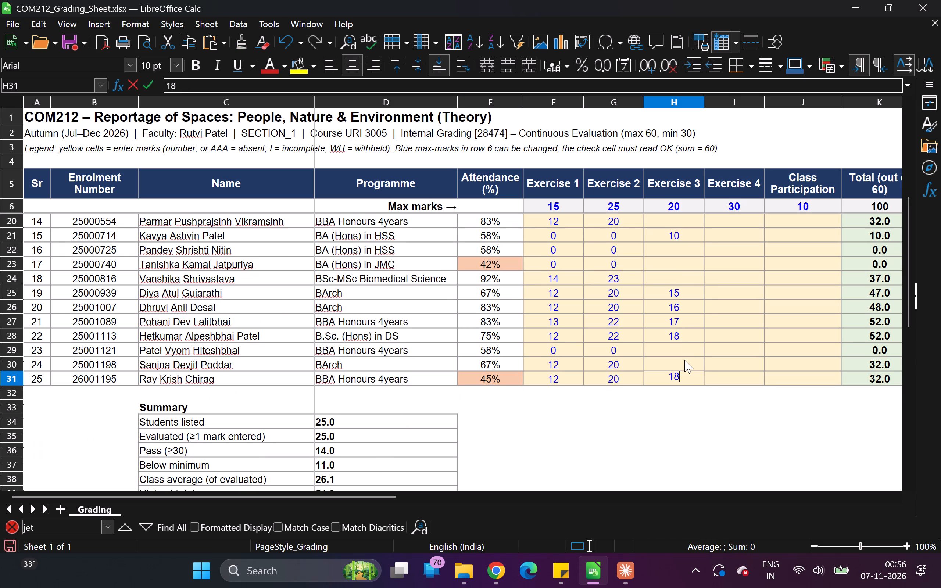
{"action": "left_click", "coordinate": [684, 360]}
{"action": "left_click", "coordinate": [676, 376]}
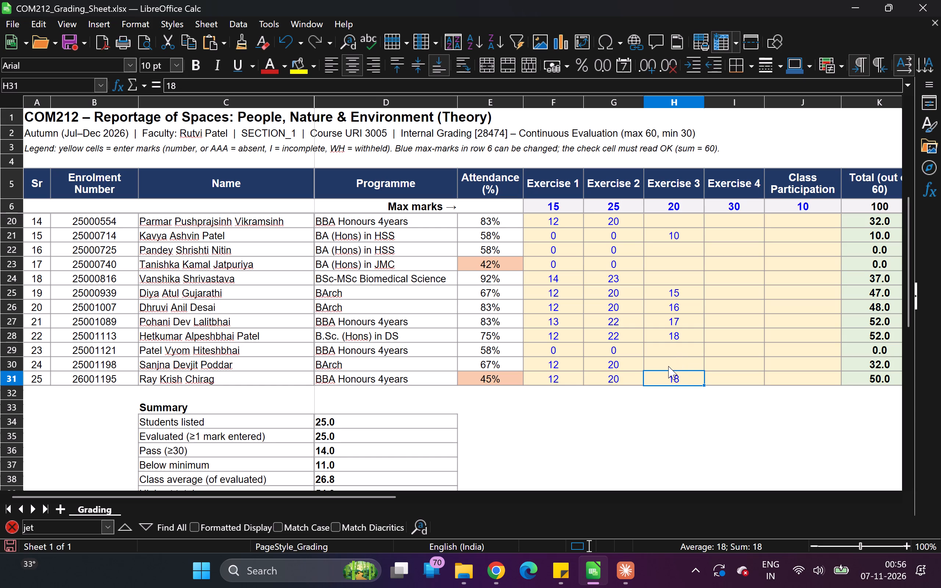
Enter an Exercise 3 mark of 15 for Sr 24.
{"action": "left_click", "coordinate": [668, 366]}
{"action": "type", "text": "15"}
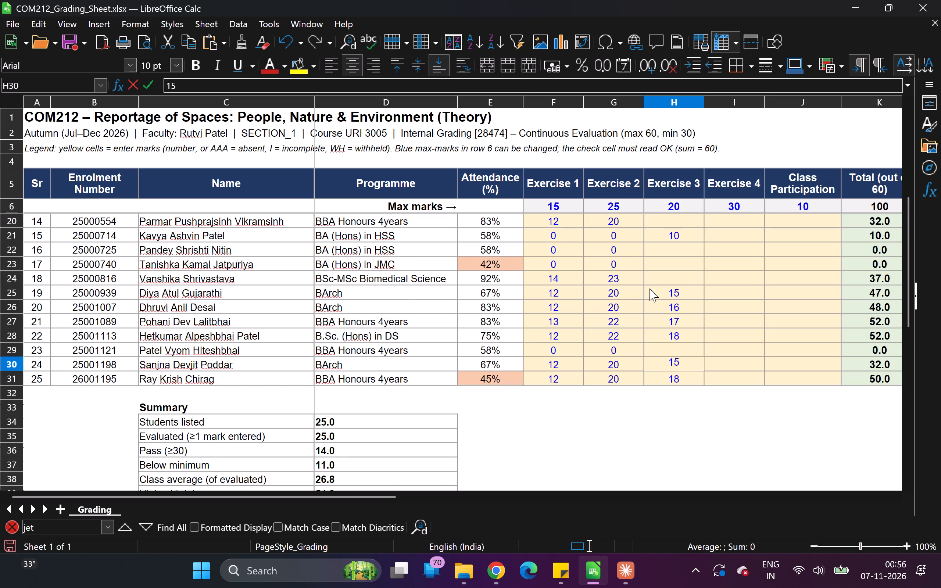
{"action": "scroll", "coordinate": [650, 288], "scroll_direction": "up", "scroll_amount": 1}
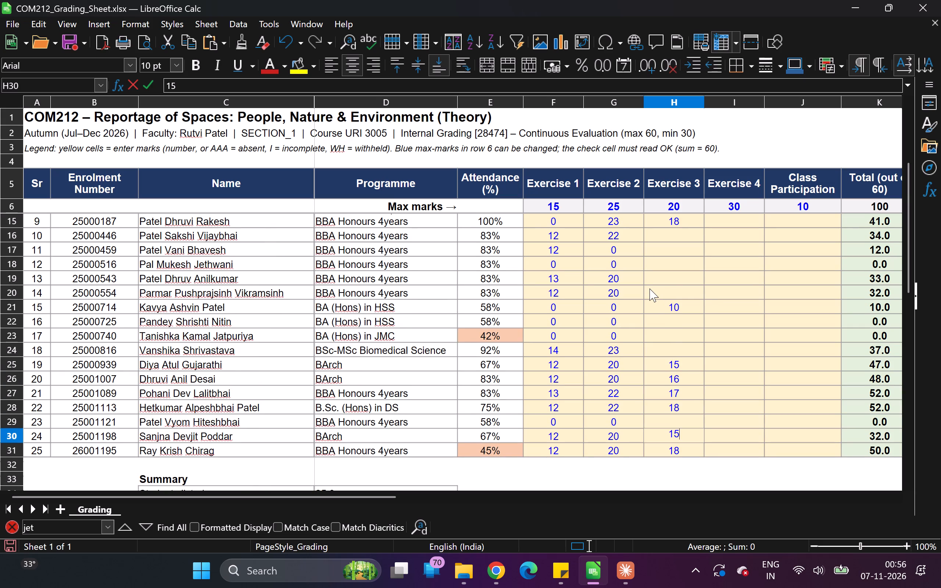
{"action": "left_click", "coordinate": [650, 288]}
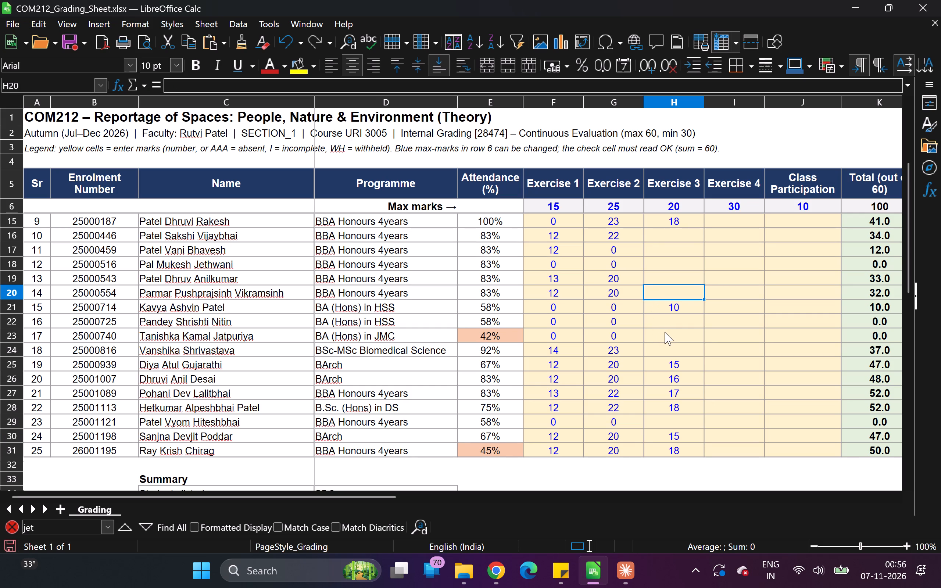
Enter an Exercise 3 mark of 15 for Sr 16.
{"action": "left_click", "coordinate": [665, 332]}
{"action": "left_click", "coordinate": [665, 323]}
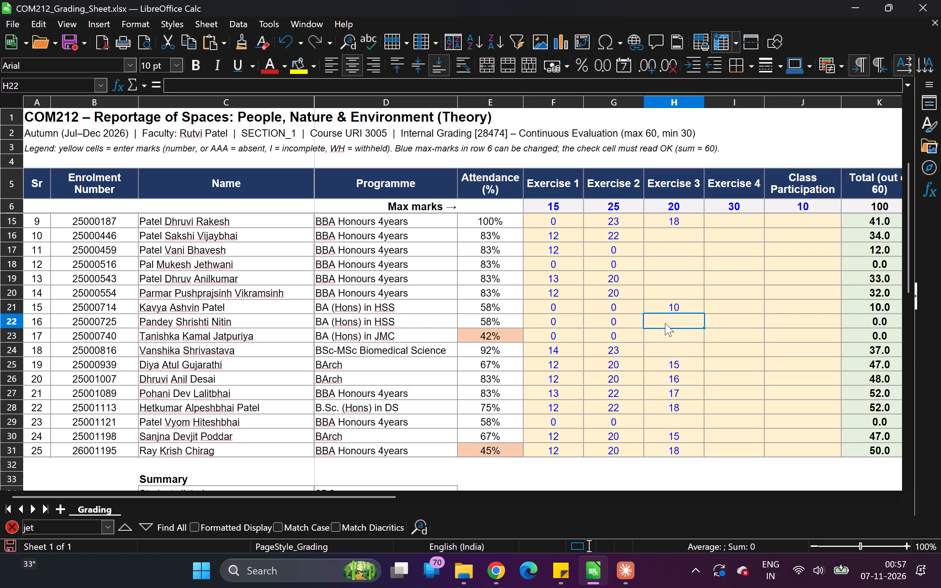
{"action": "key", "text": "1"}
{"action": "key", "text": "5"}
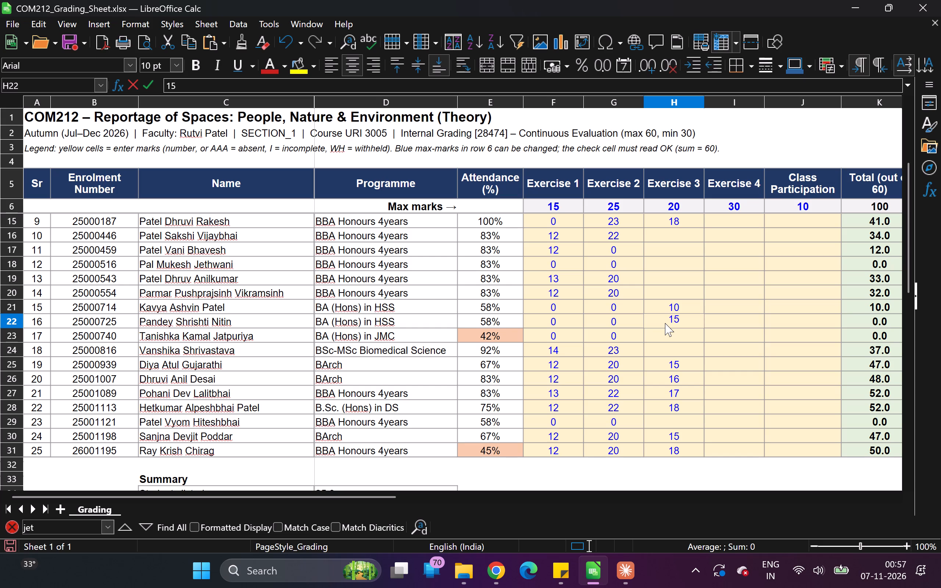
{"action": "left_click", "coordinate": [653, 353]}
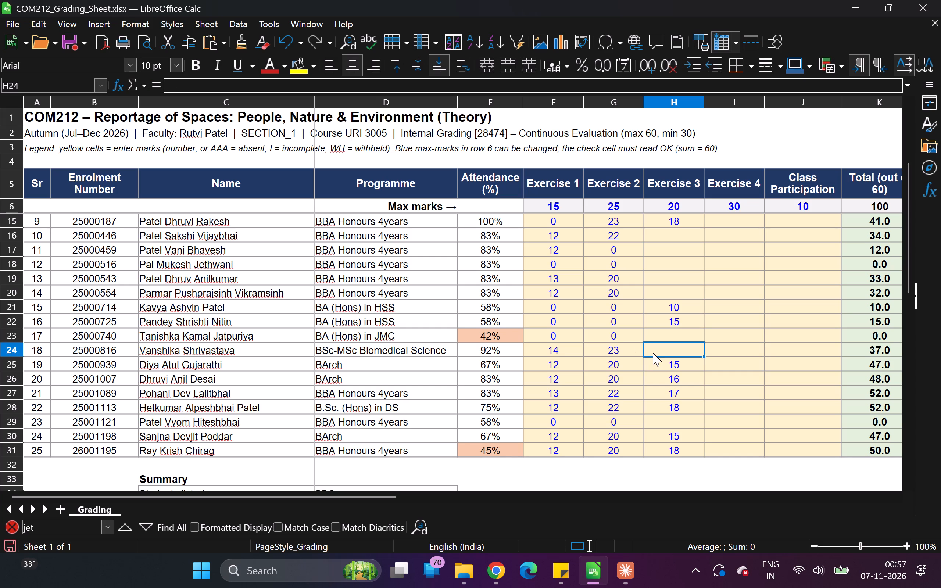
Enter an Exercise 3 mark of 17 for Sr 10.
{"action": "left_click", "coordinate": [675, 237]}
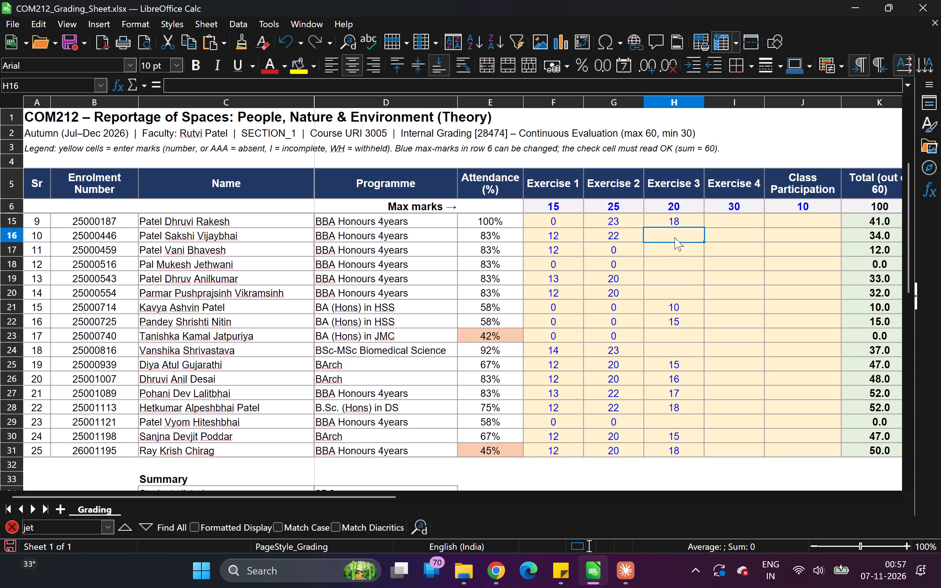
{"action": "key", "text": "1"}
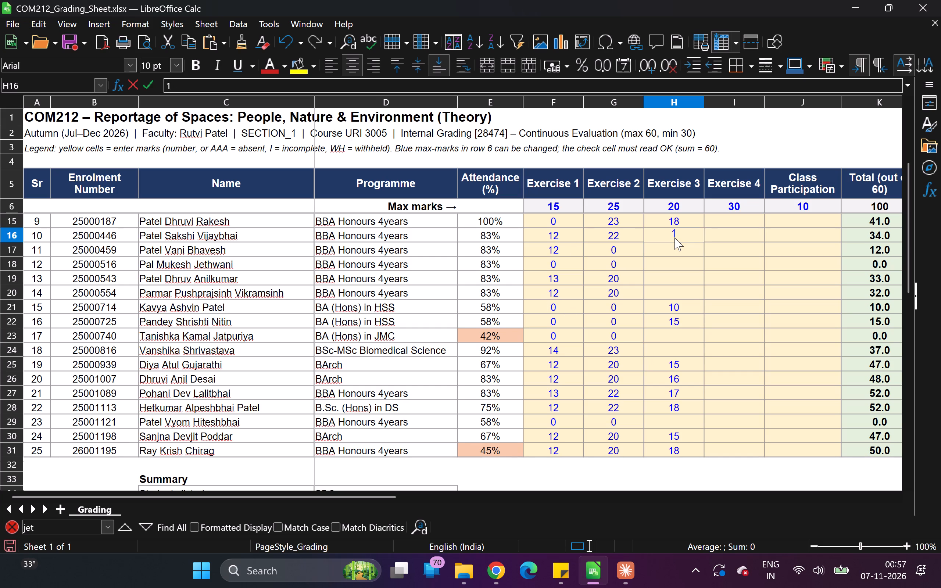
{"action": "key", "text": "7"}
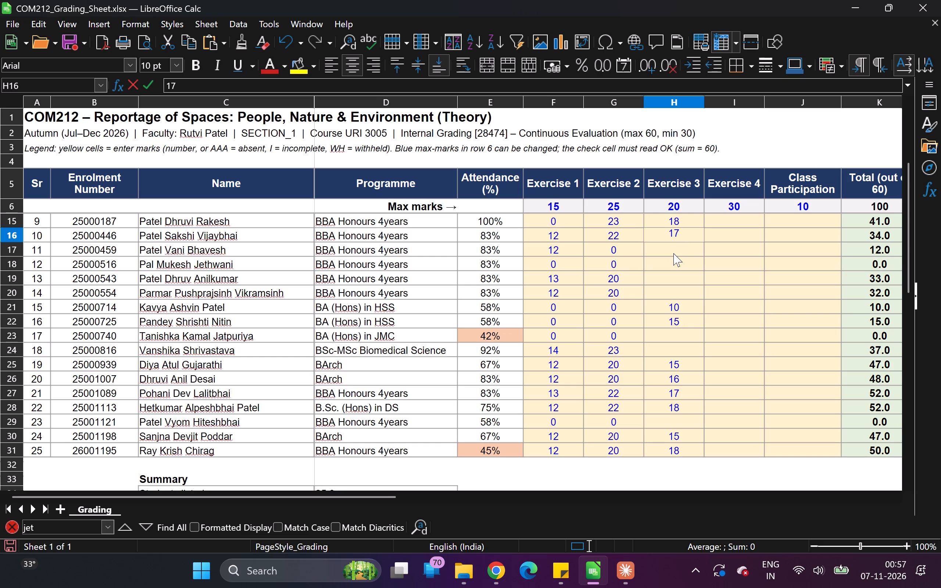
{"action": "left_click", "coordinate": [673, 253]}
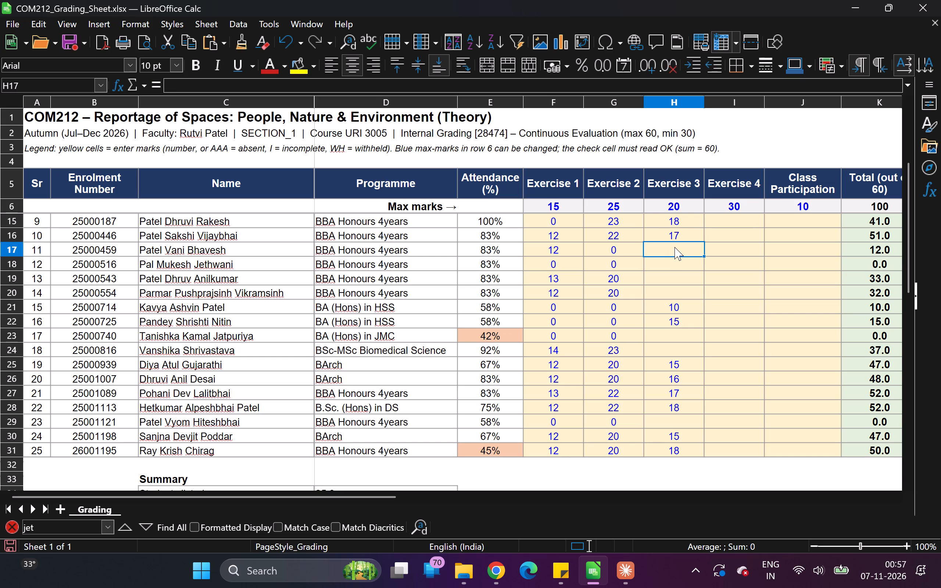
Enter an Exercise 3 mark of 15 for Sr 11.
{"action": "type", "text": "15"}
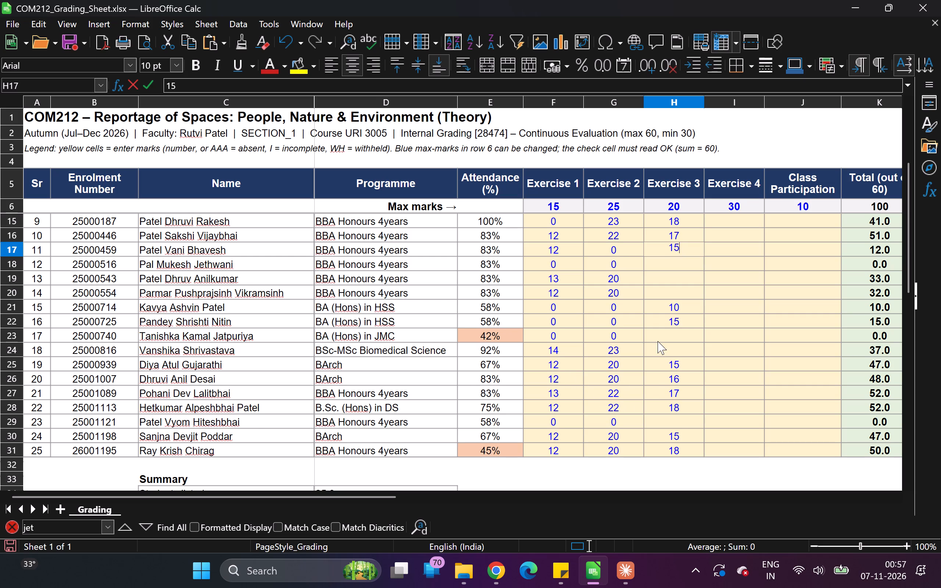
Enter an Exercise 3 mark of 0 for Sr 7 and Sr 8.
{"action": "scroll", "coordinate": [658, 341], "scroll_direction": "up", "scroll_amount": 1}
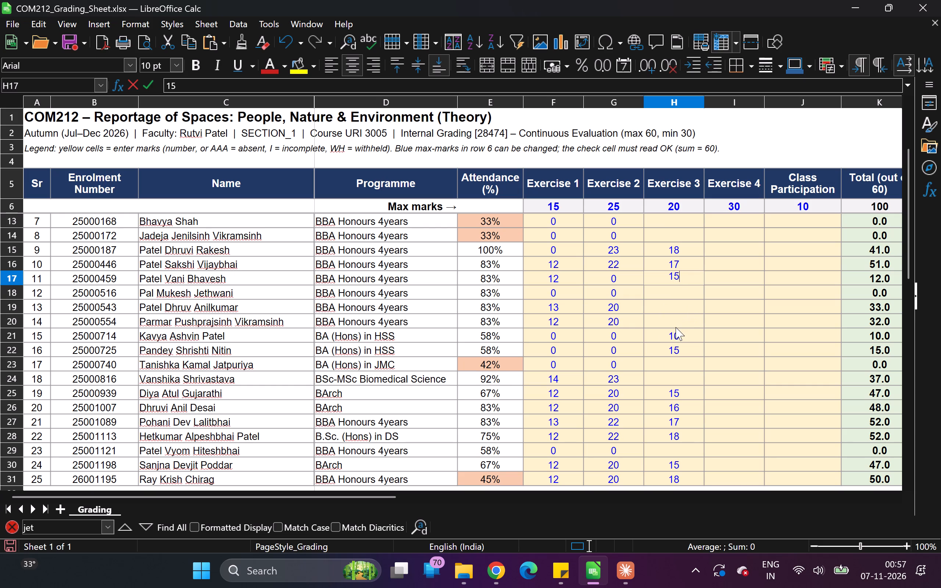
{"action": "scroll", "coordinate": [676, 327], "scroll_direction": "down", "scroll_amount": 1}
{"action": "left_click", "coordinate": [677, 224]}
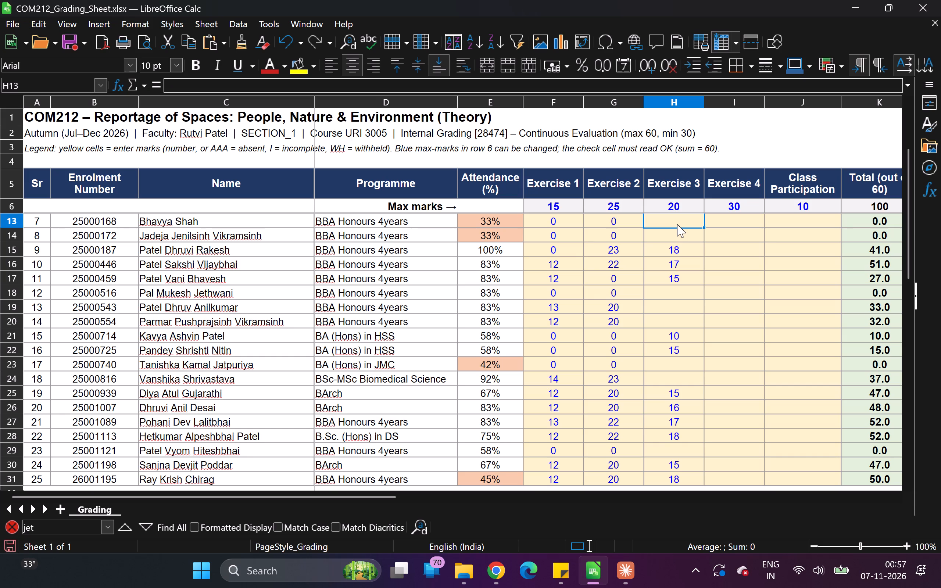
{"action": "key", "text": "0"}
{"action": "key", "text": "Down"}
{"action": "key", "text": "0"}
{"action": "key", "text": "Down"}
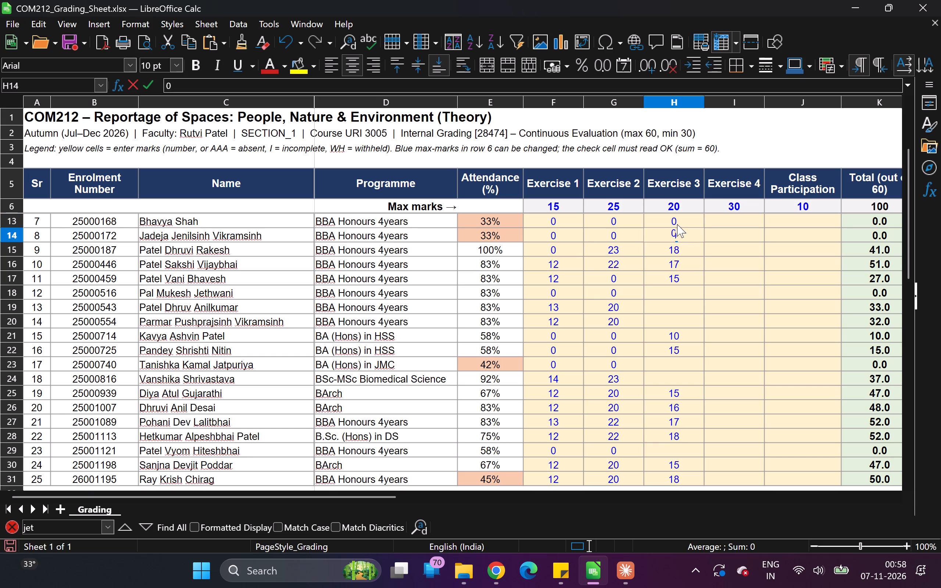
Enter an Exercise 3 mark of 0 for each of Sr 12, 13 and 14.
{"action": "key", "text": "Down"}
{"action": "key", "text": "Down"}
{"action": "key", "text": "Down"}
{"action": "key", "text": "0"}
{"action": "key", "text": "Down"}
{"action": "key", "text": "Down"}
{"action": "key", "text": "Up"}
{"action": "key", "text": "0"}
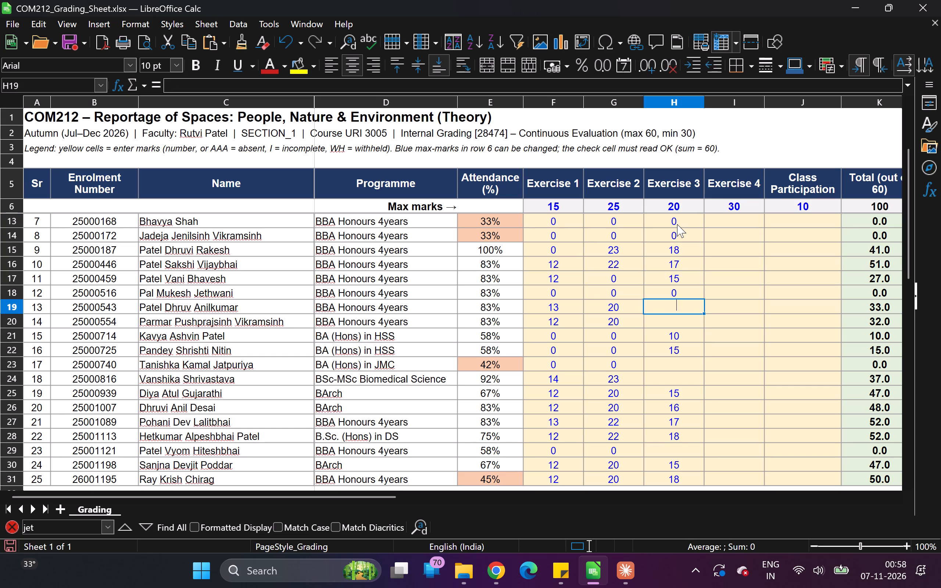
{"action": "key", "text": "Down"}
{"action": "key", "text": "0"}
{"action": "key", "text": "Down"}
Enter an Exercise 3 mark of 0 for each of Sr 17, 18 and 23.
{"action": "key", "text": "Down"}
{"action": "key", "text": "Down"}
{"action": "key", "text": "0"}
{"action": "key", "text": "Down"}
{"action": "key", "text": "0"}
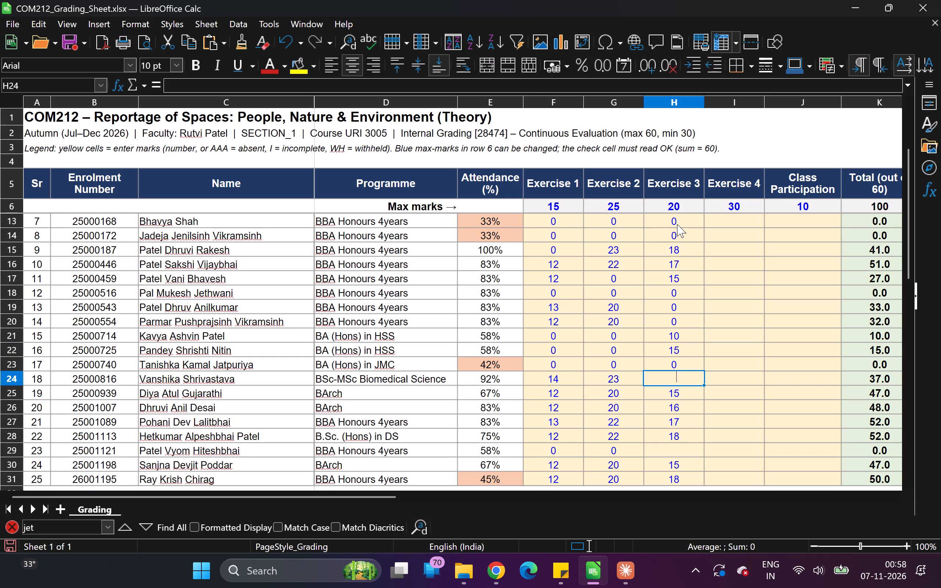
{"action": "key", "text": "Down"}
{"action": "key", "text": "Down"}
{"action": "key", "text": "Down"}
{"action": "key", "text": "Down"}
{"action": "key", "text": "Down"}
{"action": "key", "text": "0"}
{"action": "key", "text": "Down"}
Fill the blank Exercise 3 mark for Sr 1 with 0.
{"action": "key", "text": "Down"}
{"action": "key", "text": "Down"}
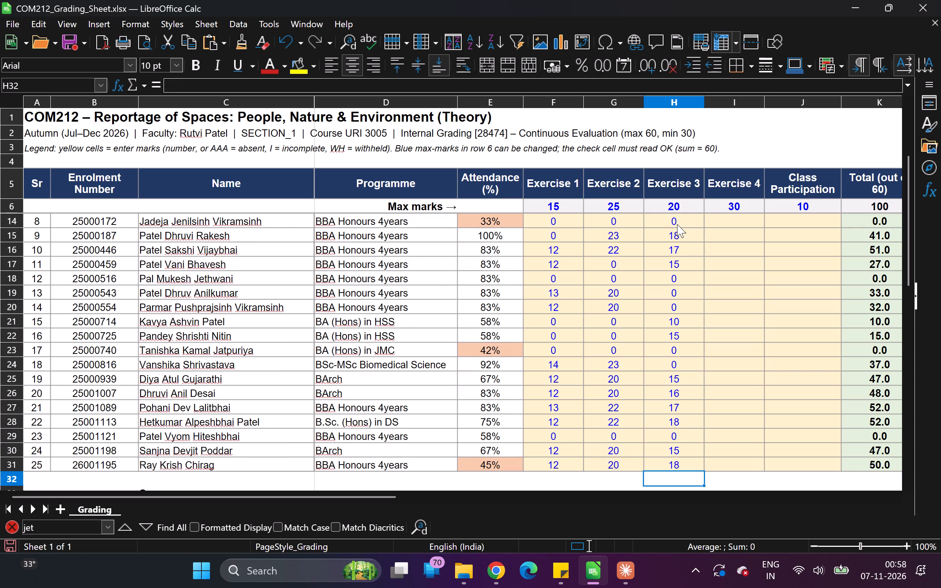
{"action": "key", "text": "Down"}
{"action": "key", "text": "Up"}
{"action": "key", "text": "Up"}
{"action": "key", "text": "Right"}
{"action": "key", "text": "Up"}
{"action": "key", "text": "Up"}
{"action": "key", "text": "Up"}
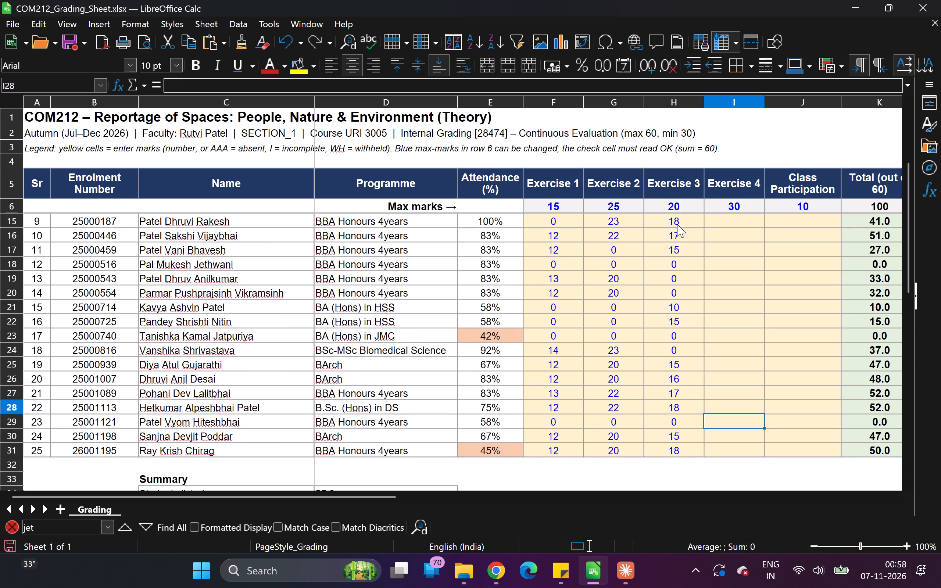
{"action": "key", "text": "Up"}
{"action": "key", "text": "Up"}
{"action": "key", "text": "Up"}
{"action": "key", "text": "Up"}
{"action": "key", "text": "Up"}
{"action": "key", "text": "Up"}
{"action": "key", "text": "Up"}
{"action": "key", "text": "Up"}
{"action": "key", "text": "Up"}
{"action": "key", "text": "Up"}
{"action": "key", "text": "Up"}
{"action": "key", "text": "Up"}
{"action": "key", "text": "Up"}
{"action": "key", "text": "Up"}
{"action": "key", "text": "Up"}
{"action": "key", "text": "Up"}
{"action": "key", "text": "Up"}
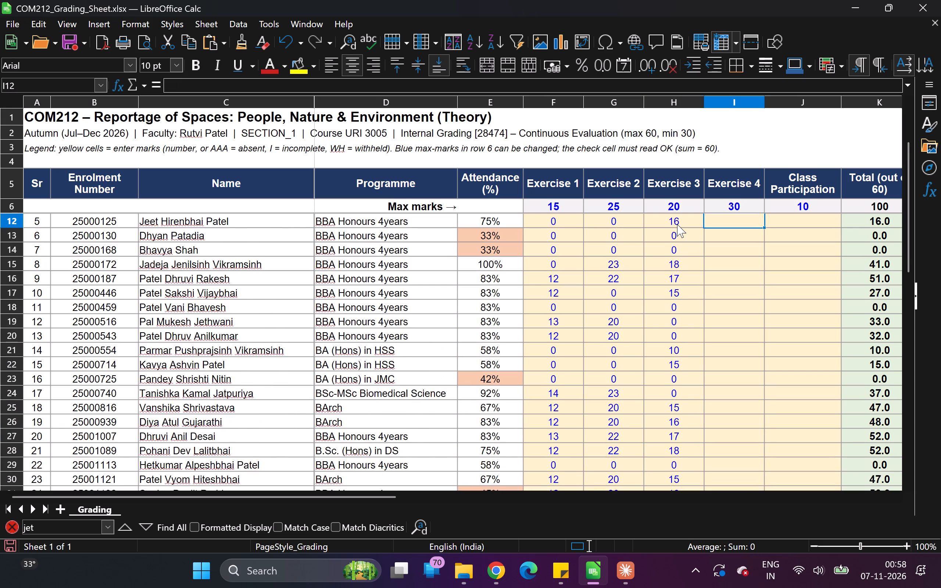
{"action": "key", "text": "Up"}
{"action": "key", "text": "Up"}
{"action": "key", "text": "Up"}
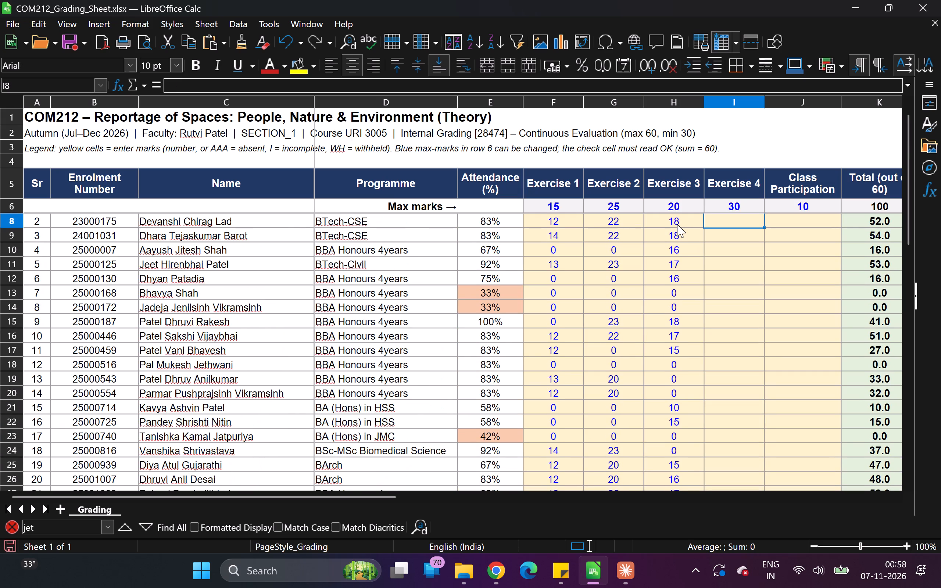
{"action": "key", "text": "Up"}
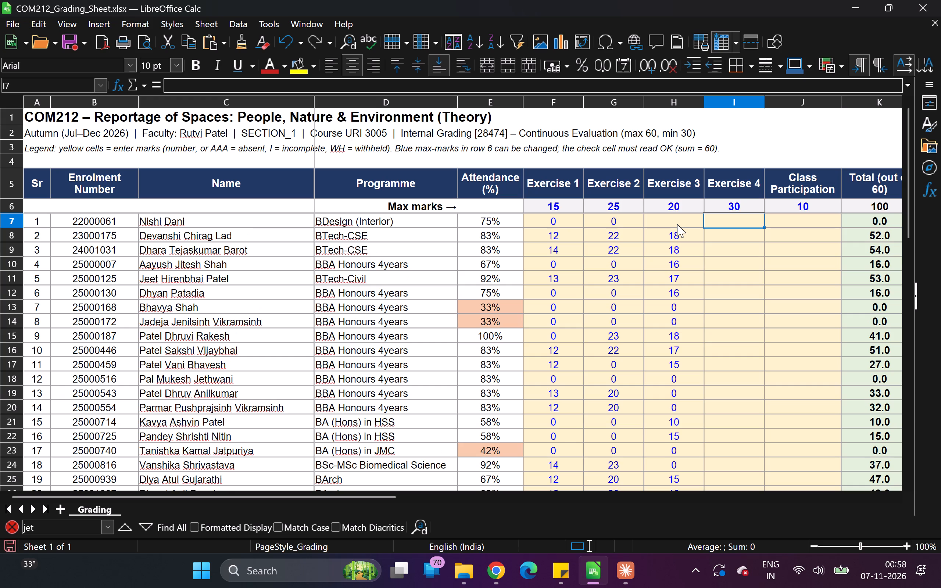
{"action": "key", "text": "Left"}
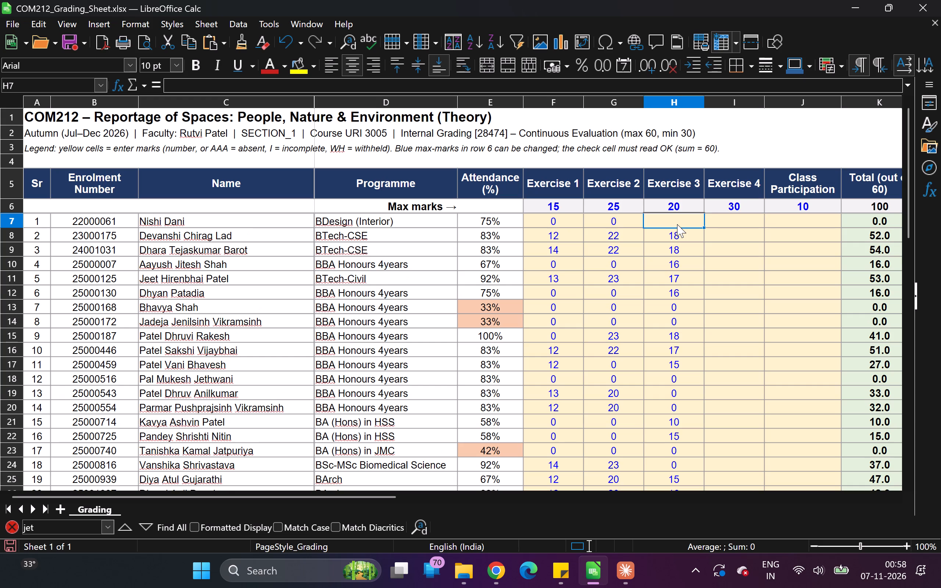
{"action": "key", "text": "0"}
Enter Exercise 4 marks of 0, 28, 26, 26 and 28 for Sr 1 to Sr 5 in order.
{"action": "key", "text": "Right"}
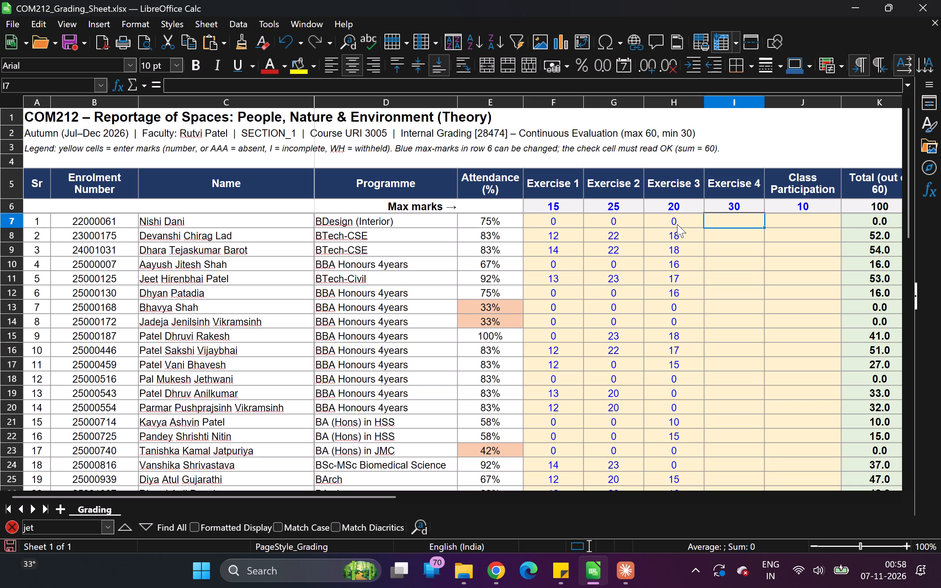
{"action": "key", "text": "0"}
{"action": "key", "text": "Down"}
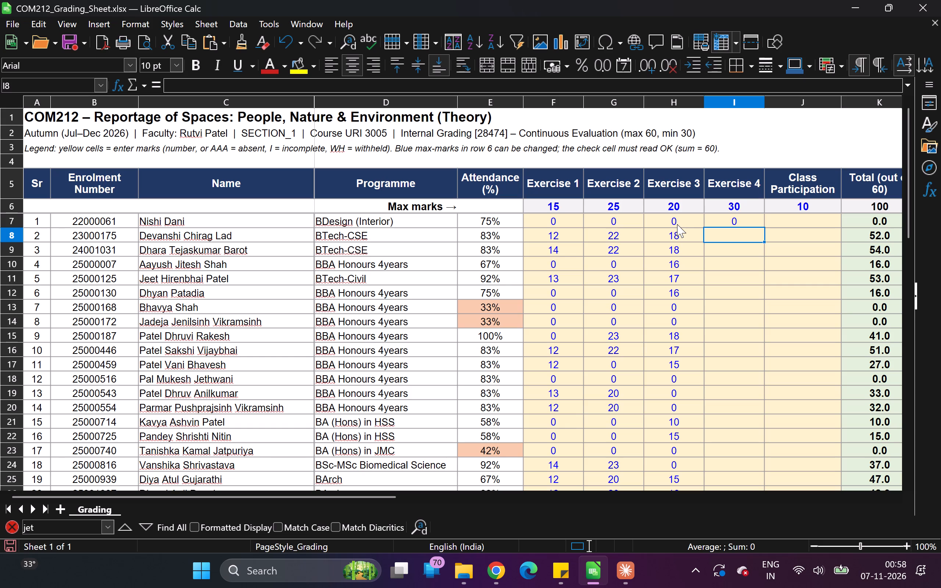
{"action": "key", "text": "Down"}
{"action": "key", "text": "Up"}
{"action": "type", "text": "28"}
{"action": "key", "text": "Down"}
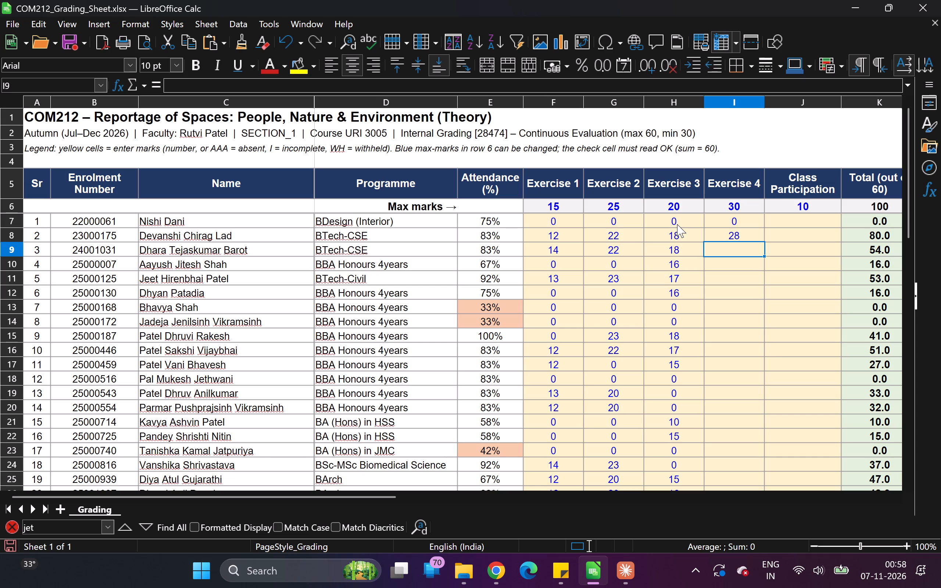
{"action": "type", "text": "26"}
{"action": "key", "text": "Down"}
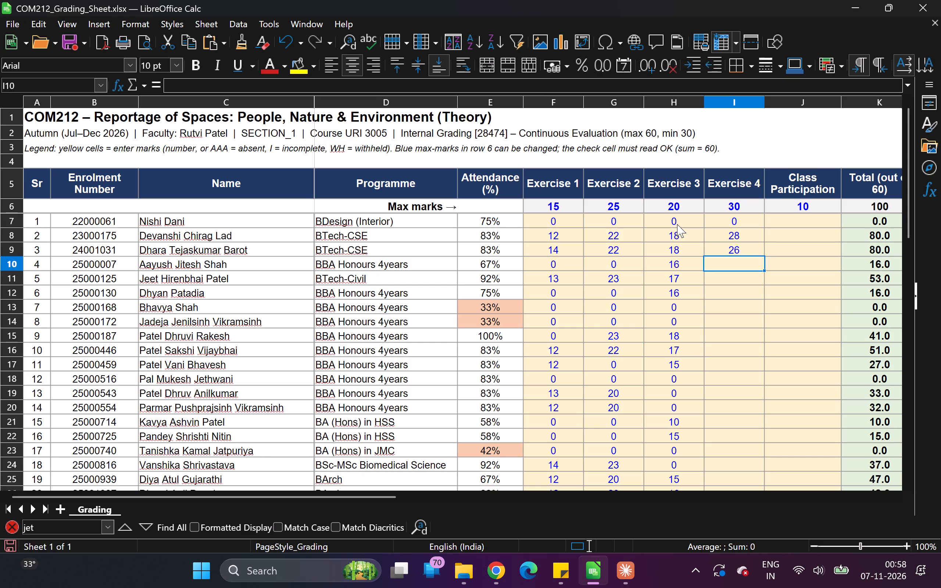
{"action": "key", "text": "2"}
{"action": "key", "text": "6"}
{"action": "key", "text": "Down"}
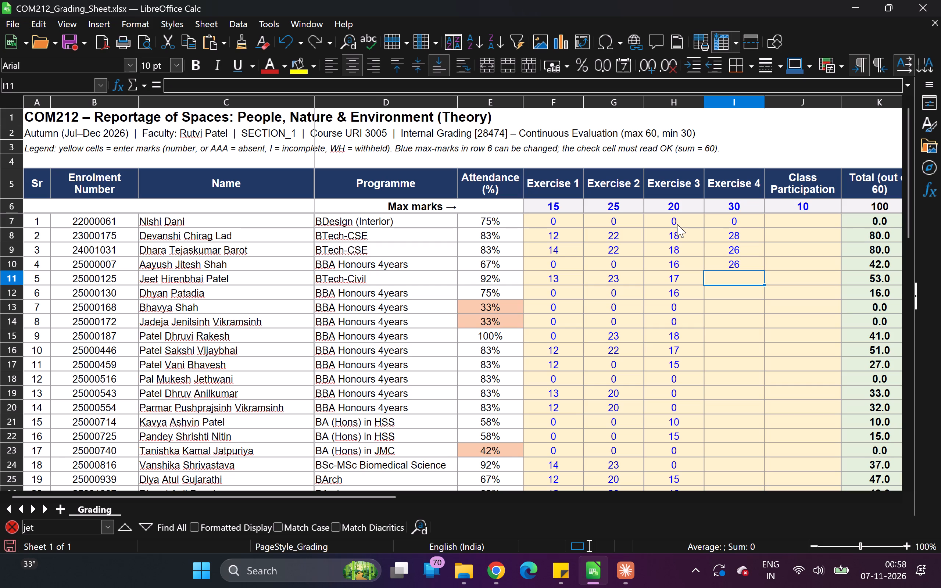
{"action": "type", "text": "28"}
{"action": "key", "text": "Down"}
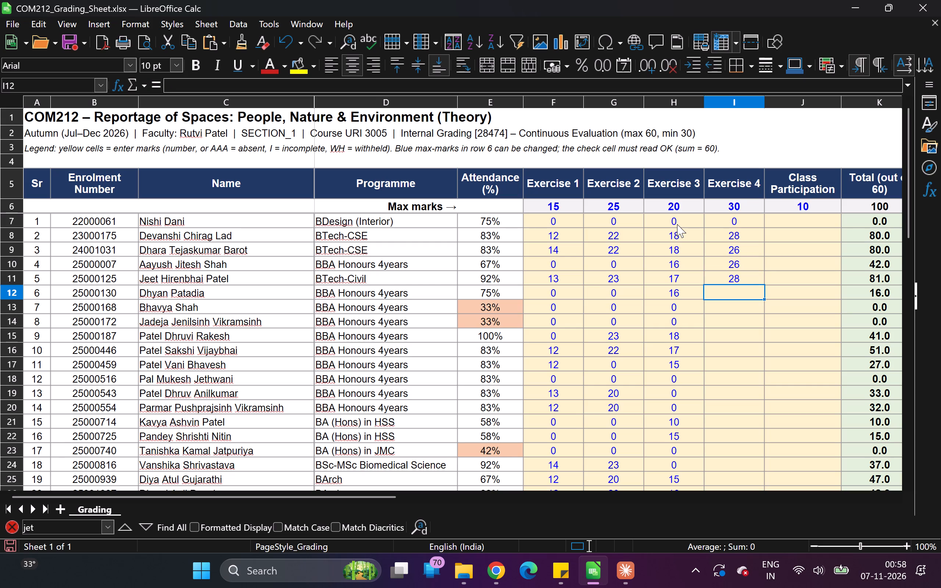
Enter the Exercise 4 mark for Sr 6.
{"action": "key", "text": "2"}
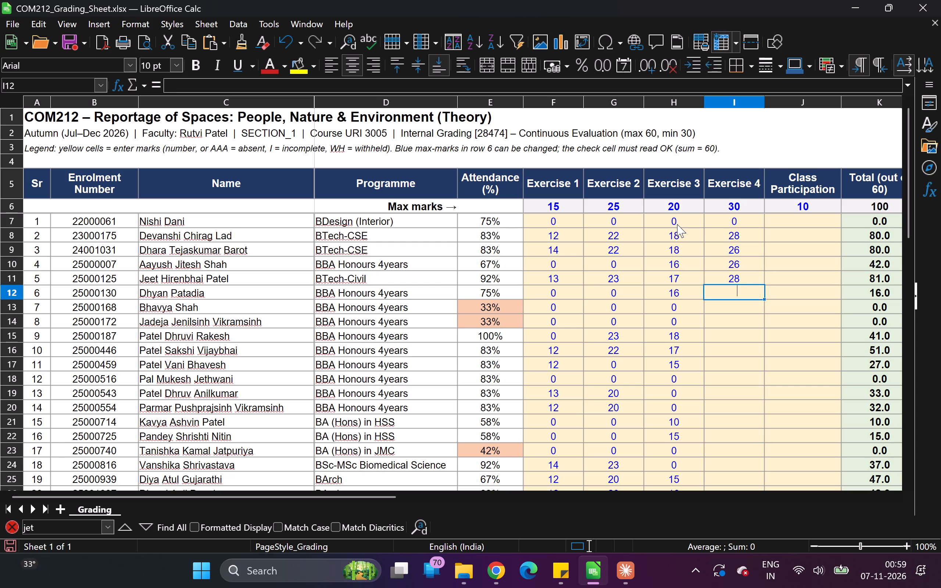
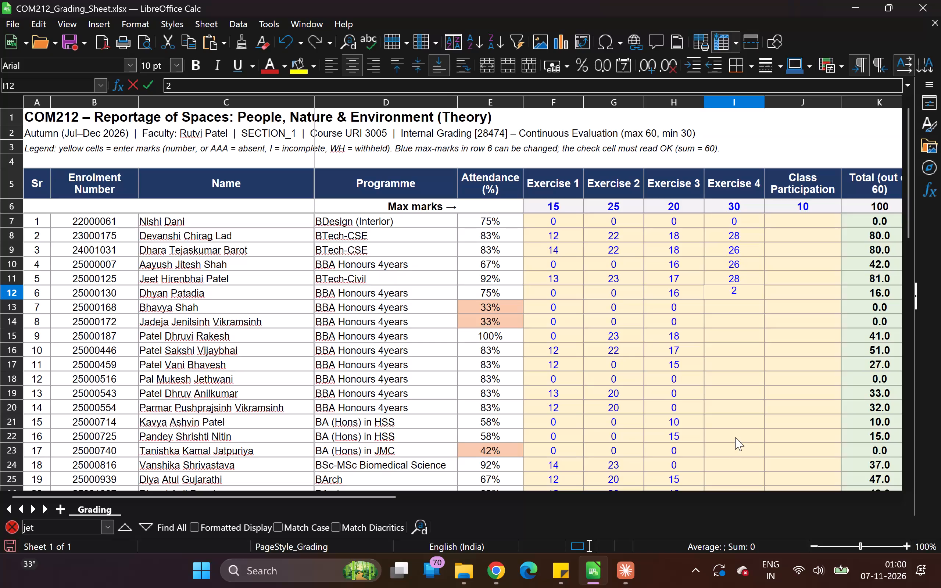
Enter an Exercise 4 mark of 15 for Sr 16.
{"action": "left_click", "coordinate": [735, 437]}
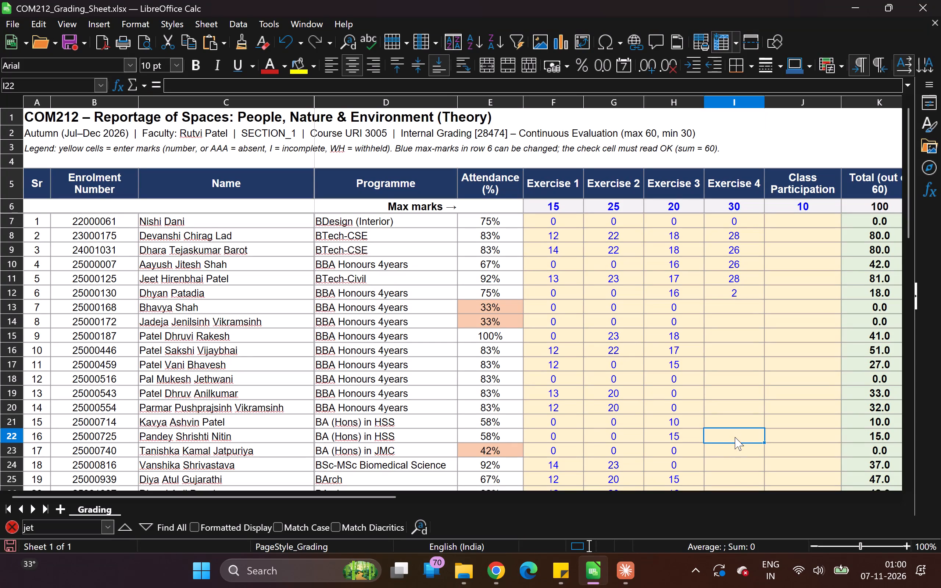
{"action": "type", "text": "15"}
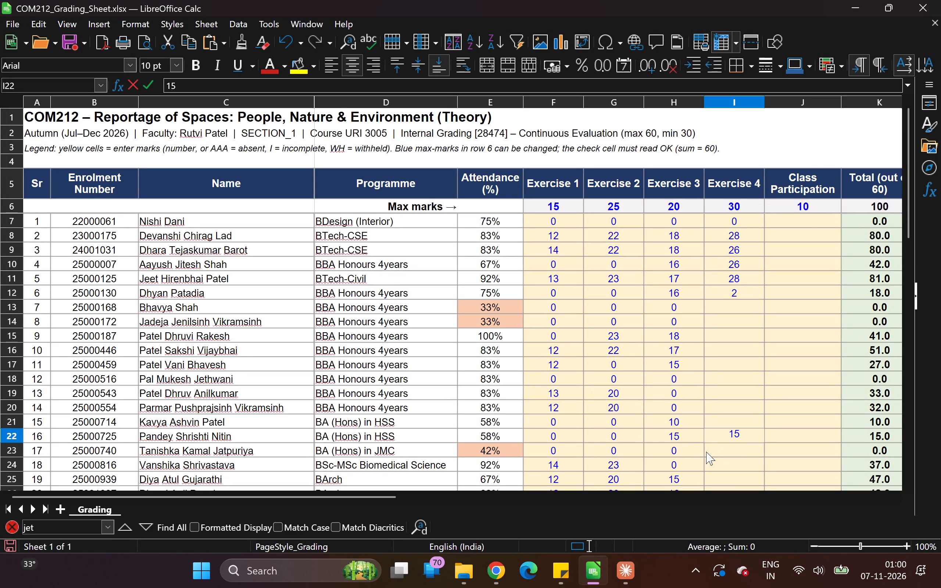
{"action": "left_click", "coordinate": [706, 452]}
Working upward from the last student, enter Exercise 4 marks of 0 for Sr 25, 15 for Sr 24 and 0 for Sr 23.
{"action": "scroll", "coordinate": [742, 469], "scroll_direction": "down", "scroll_amount": 1}
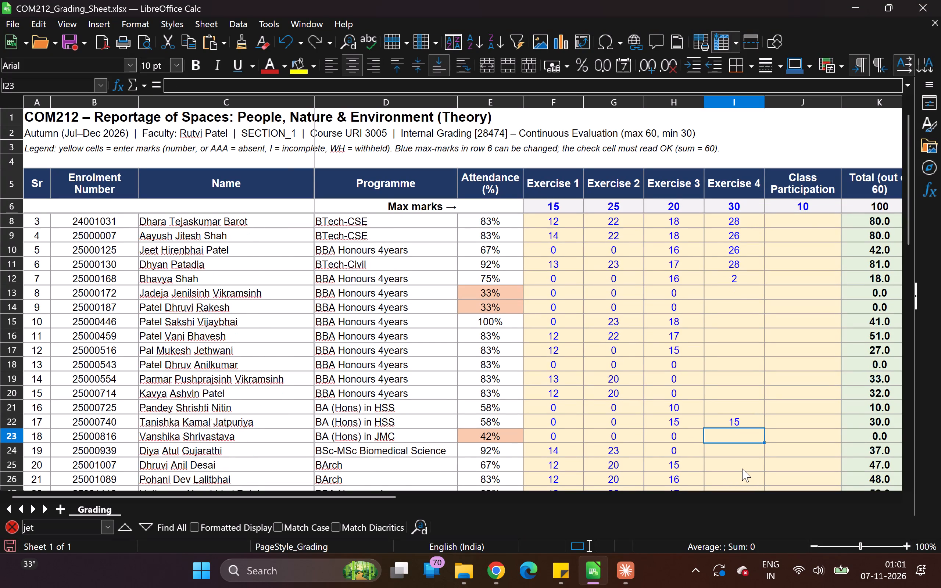
{"action": "scroll", "coordinate": [742, 469], "scroll_direction": "down", "scroll_amount": 2}
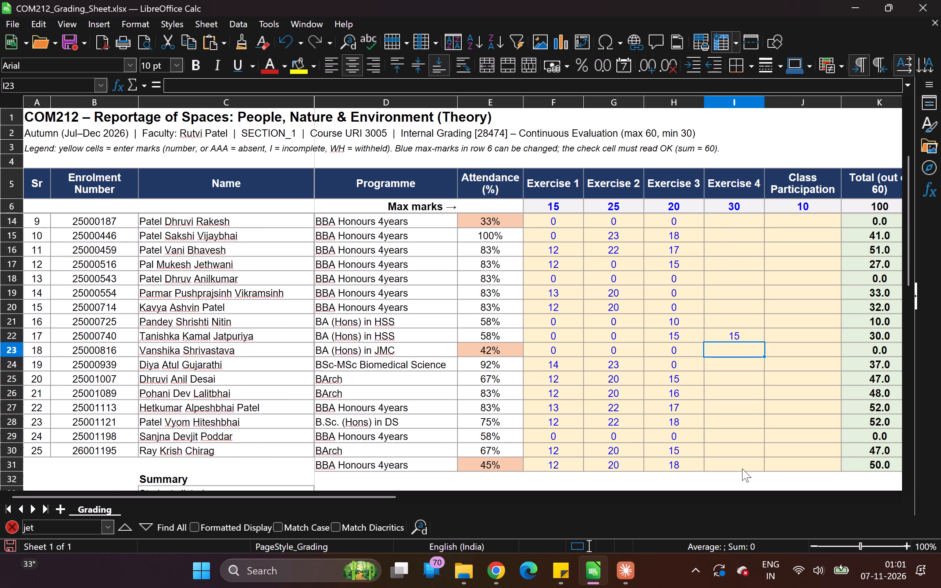
{"action": "left_click", "coordinate": [737, 446]}
{"action": "key", "text": "0"}
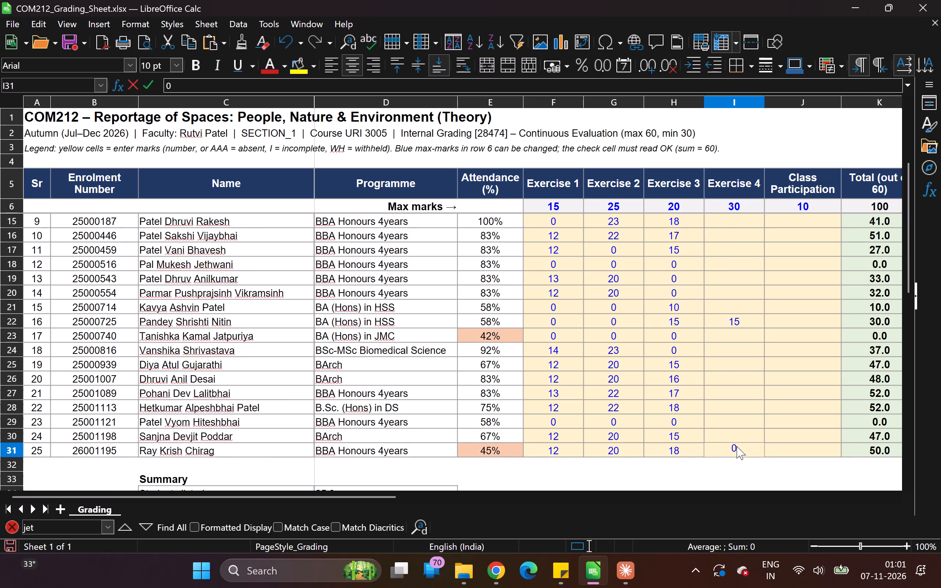
{"action": "key", "text": "Up"}
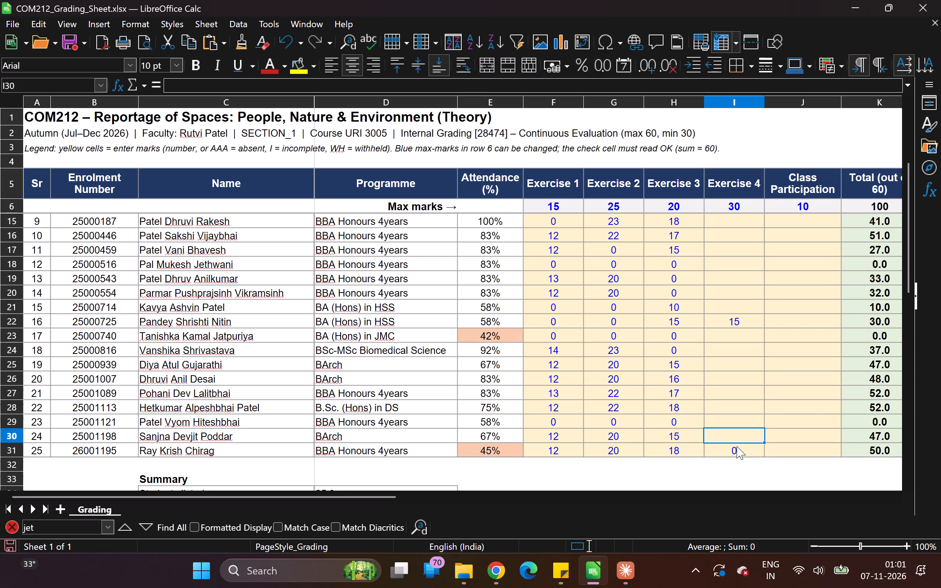
{"action": "key", "text": "1"}
{"action": "key", "text": "5"}
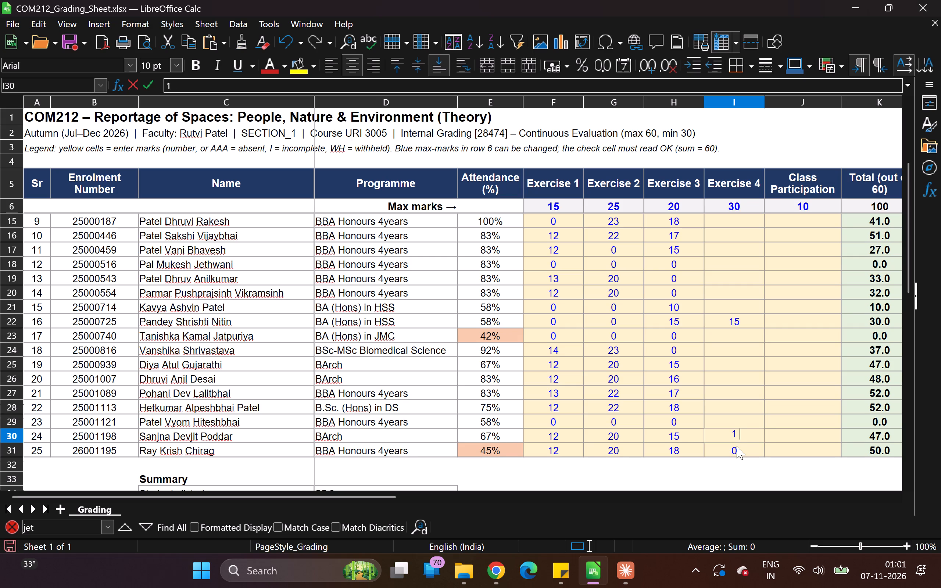
{"action": "key", "text": "Up"}
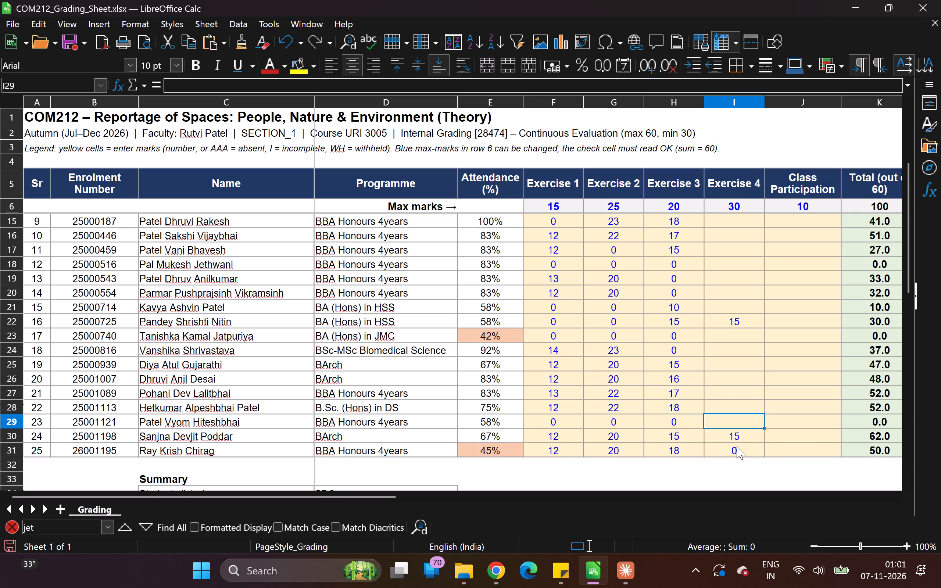
{"action": "key", "text": "0"}
{"action": "key", "text": "Up"}
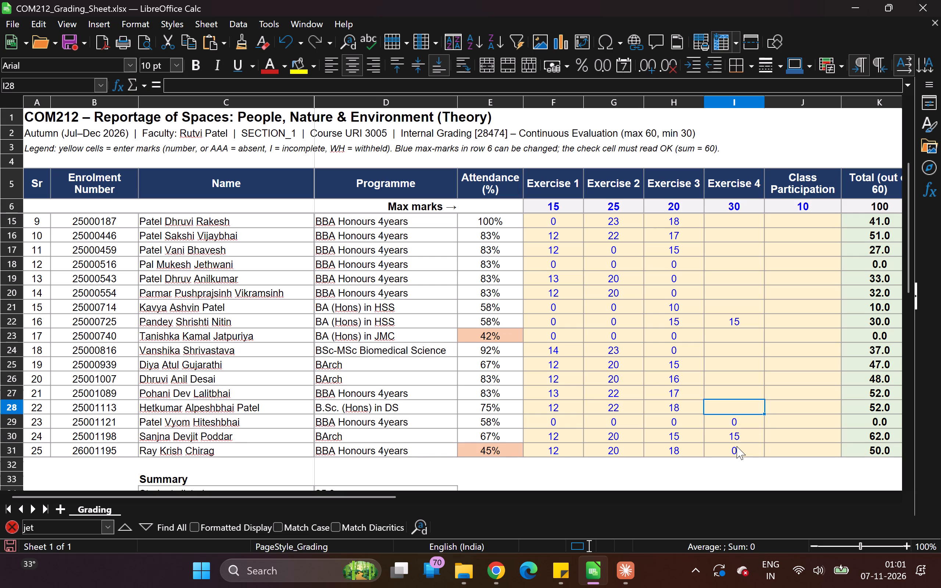
Enter Exercise 4 marks of 25, 22, 18 and 22 for Sr 22, 21, 20 and 19 in that order.
{"action": "key", "text": "1"}
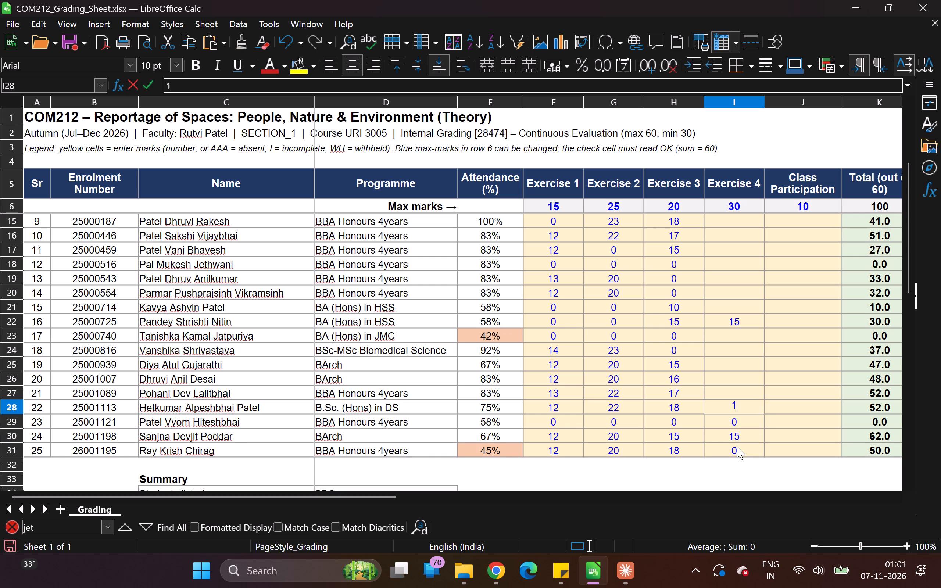
{"action": "key", "text": "BackSpace"}
{"action": "type", "text": "25"}
{"action": "key", "text": "Up"}
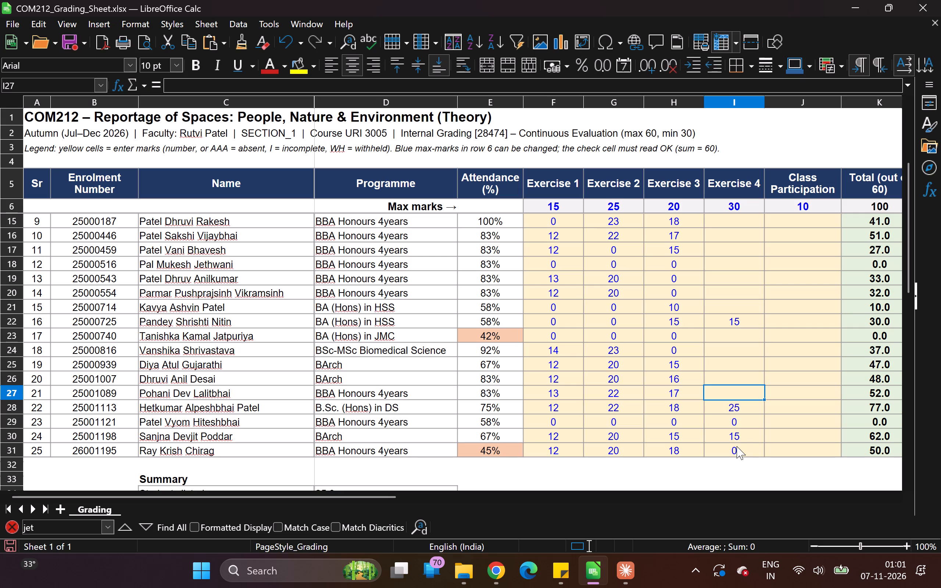
{"action": "key", "text": "2"}
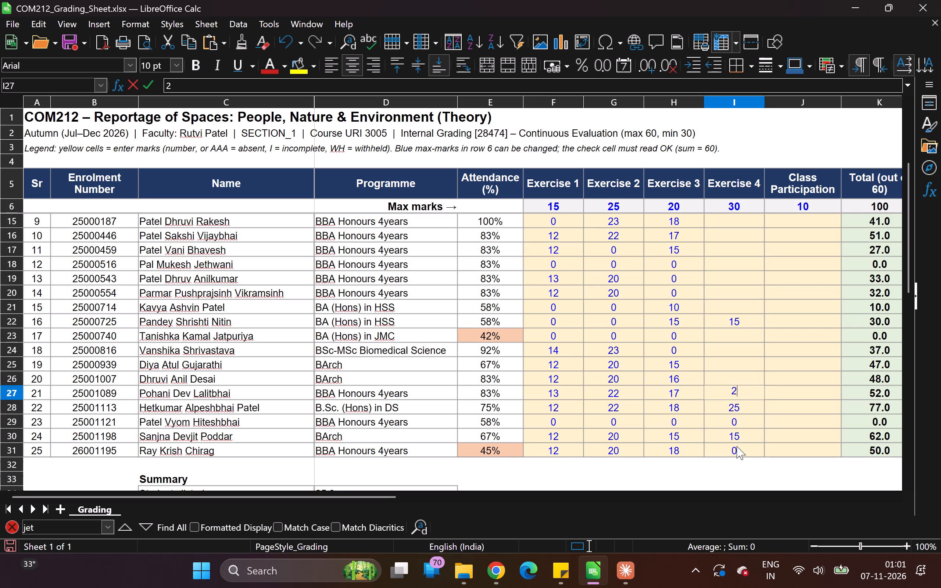
{"action": "key", "text": "2"}
{"action": "key", "text": "Up"}
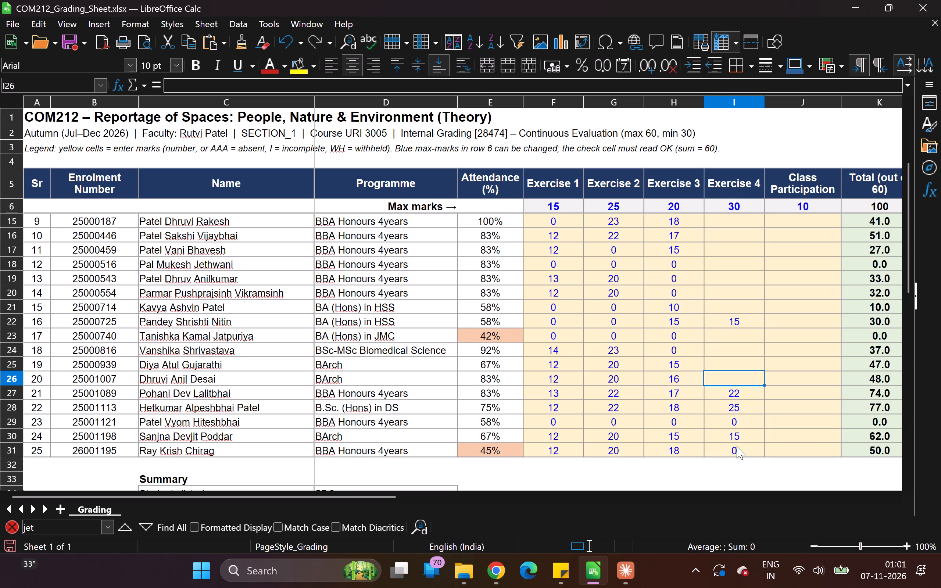
{"action": "type", "text": "18"}
{"action": "key", "text": "Up"}
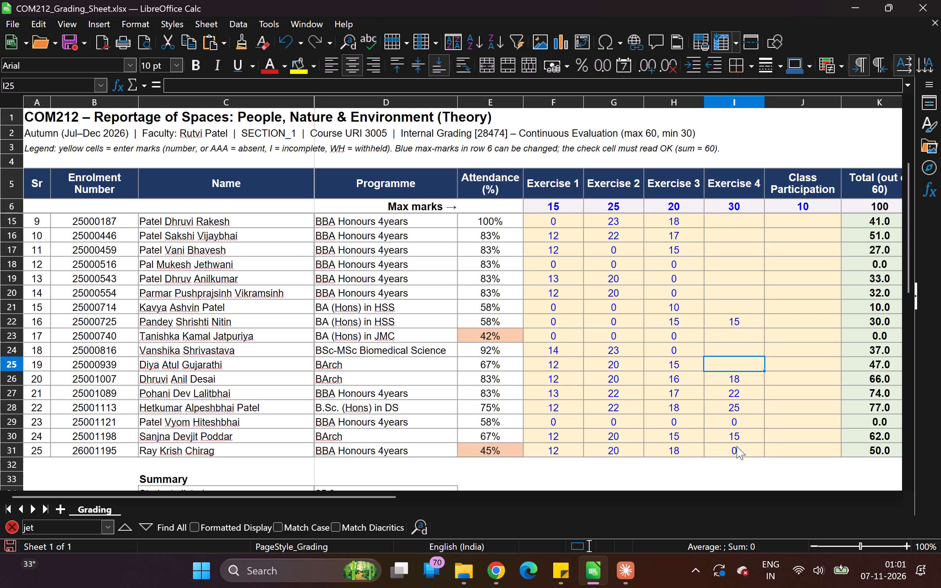
{"action": "type", "text": "22"}
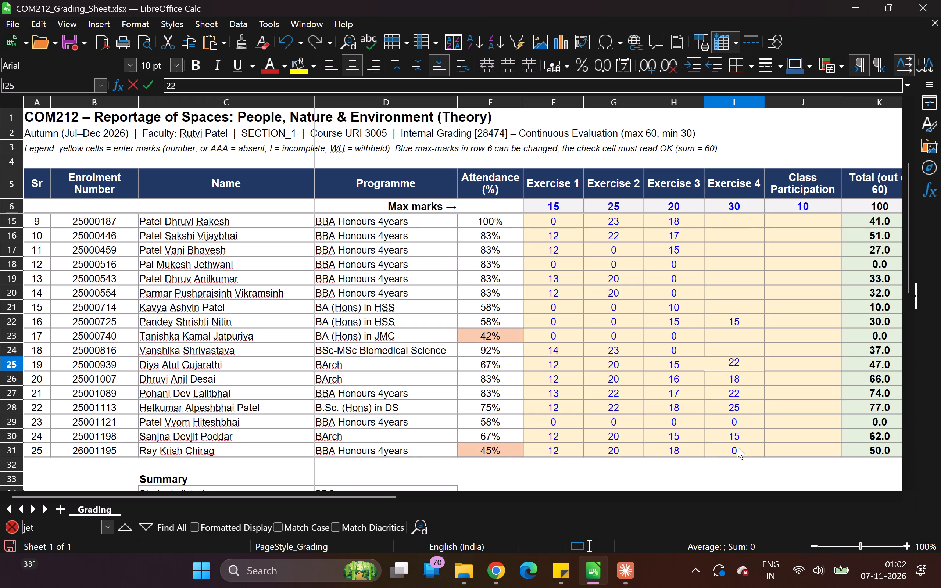
{"action": "key", "text": "Up"}
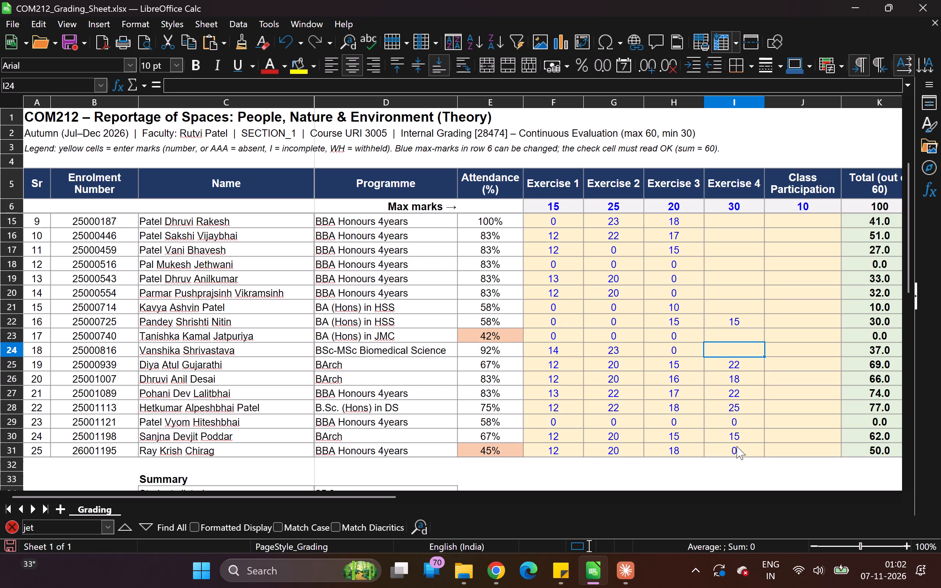
Enter Exercise 4 marks of 28 for Sr 18, 0 for Sr 17 and 15 for Sr 15, skipping Sr 16.
{"action": "key", "text": "2"}
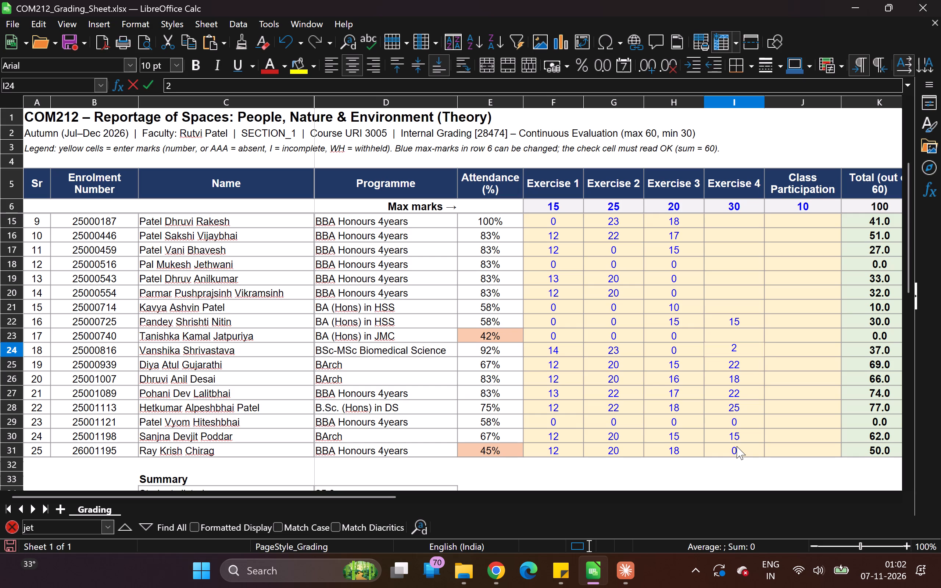
{"action": "key", "text": "8"}
{"action": "key", "text": "Up"}
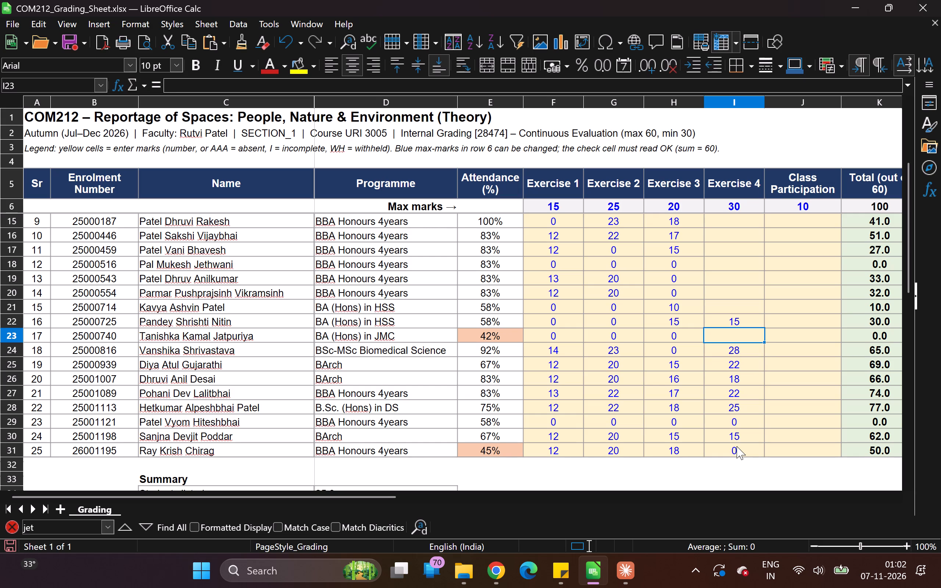
{"action": "key", "text": "0"}
{"action": "key", "text": "Up"}
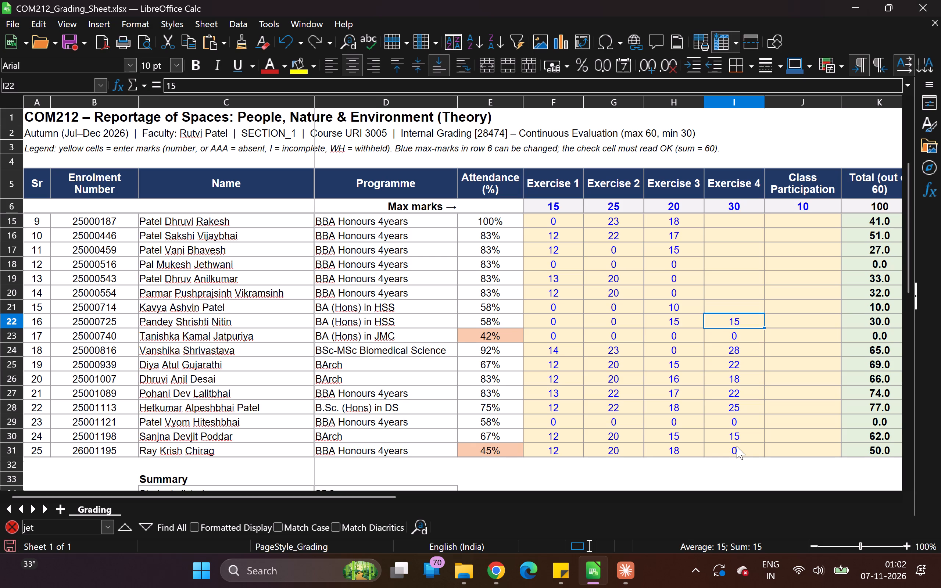
{"action": "key", "text": "Up"}
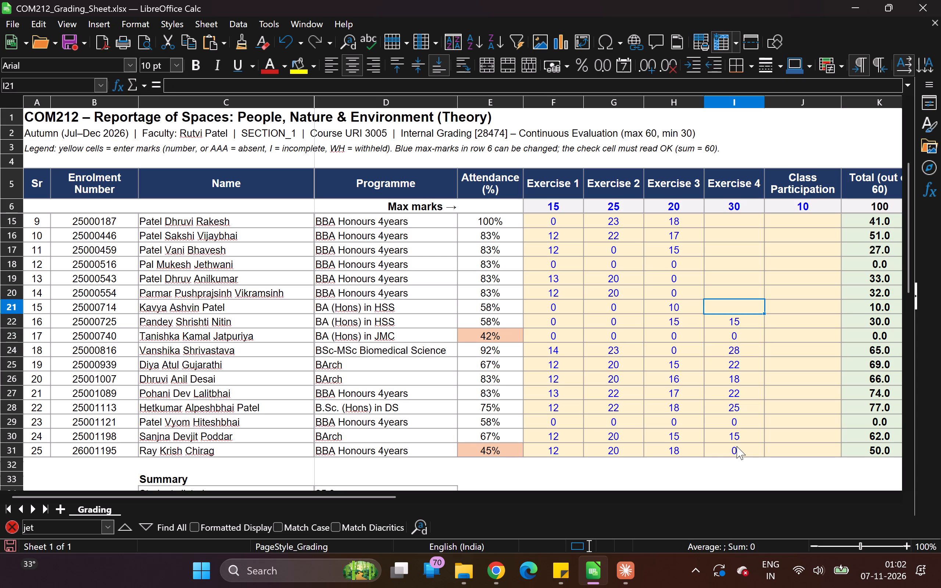
{"action": "key", "text": "1"}
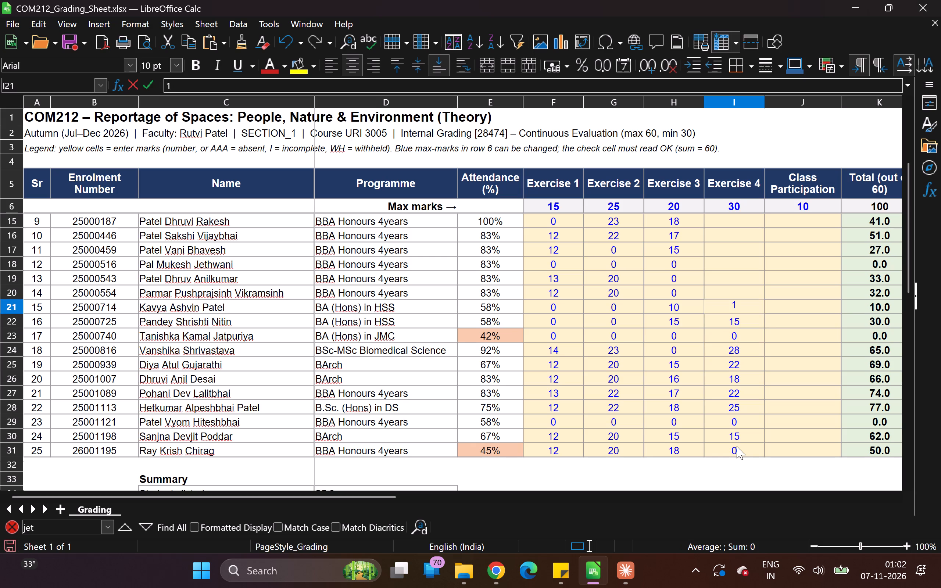
{"action": "key", "text": "5"}
{"action": "key", "text": "Up"}
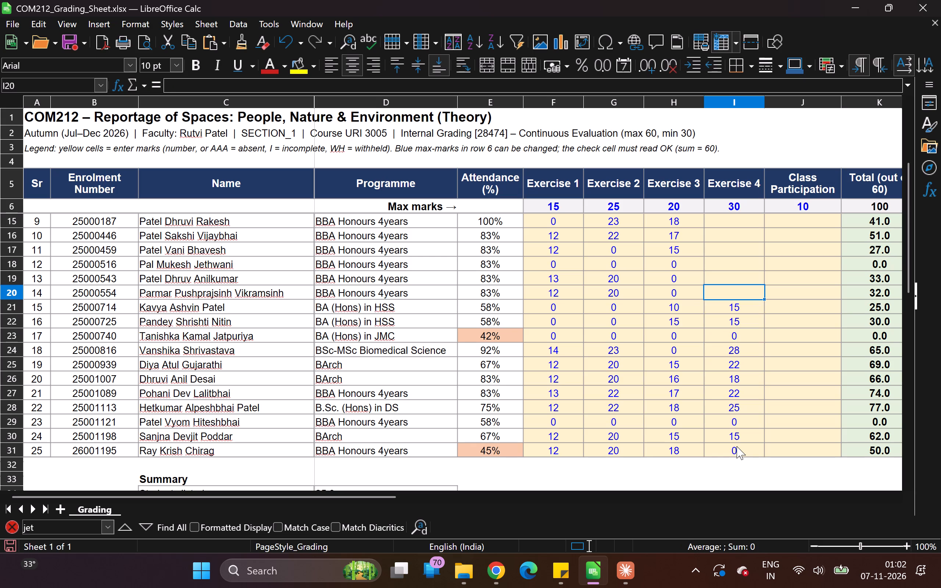
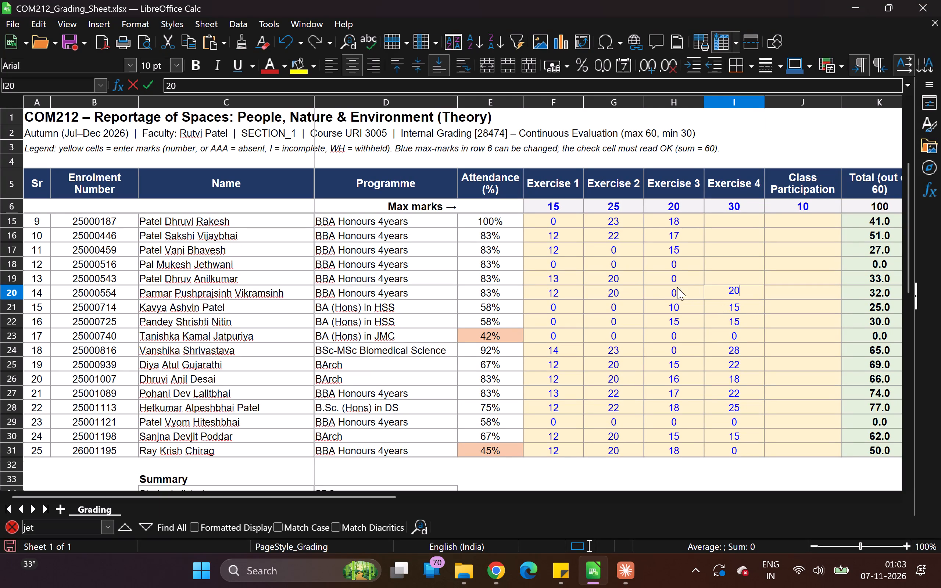
Correct the Exercise 3 mark for Sr 14 to 16, and return to the Exercise 4 column at Sr 13.
{"action": "left_click", "coordinate": [667, 291]}
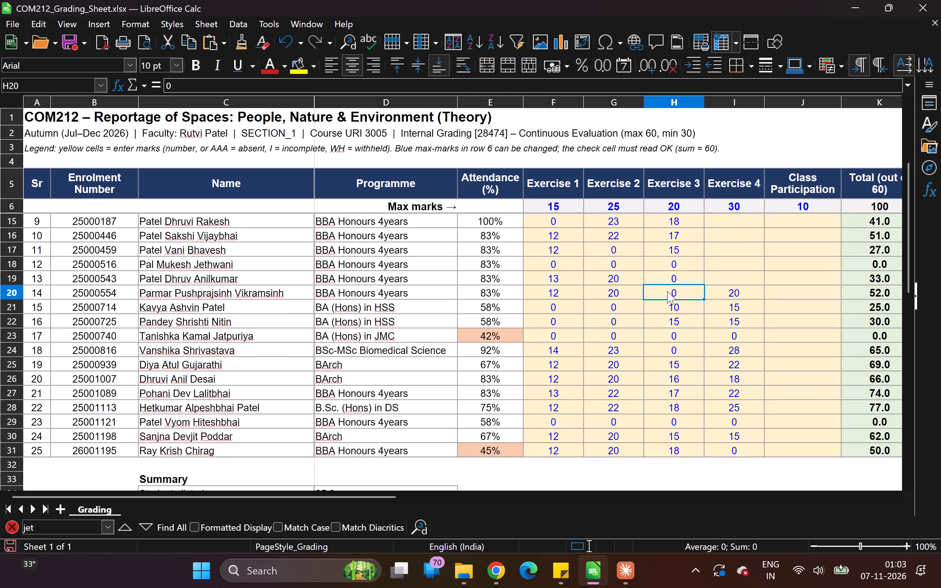
{"action": "type", "text": "18"}
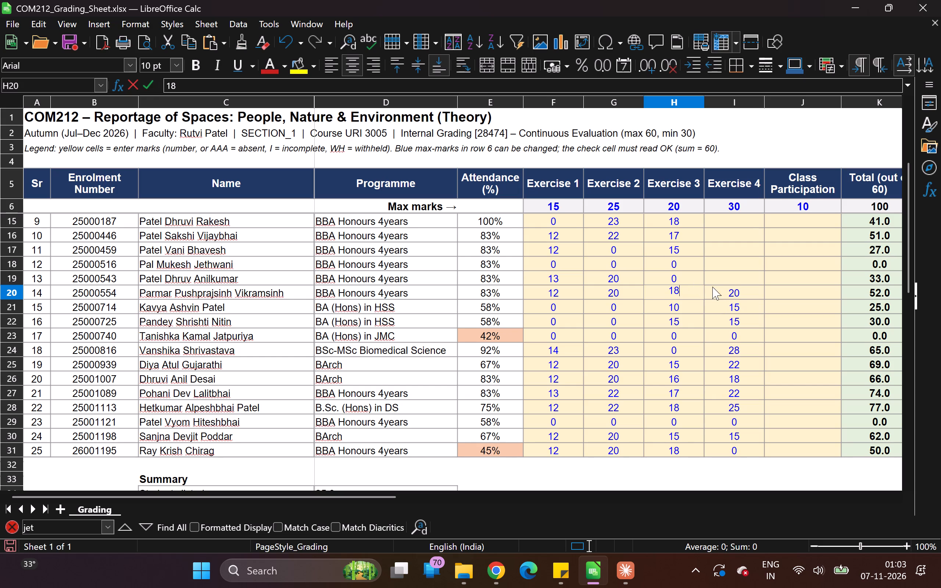
{"action": "key", "text": "BackSpace"}
{"action": "key", "text": "6"}
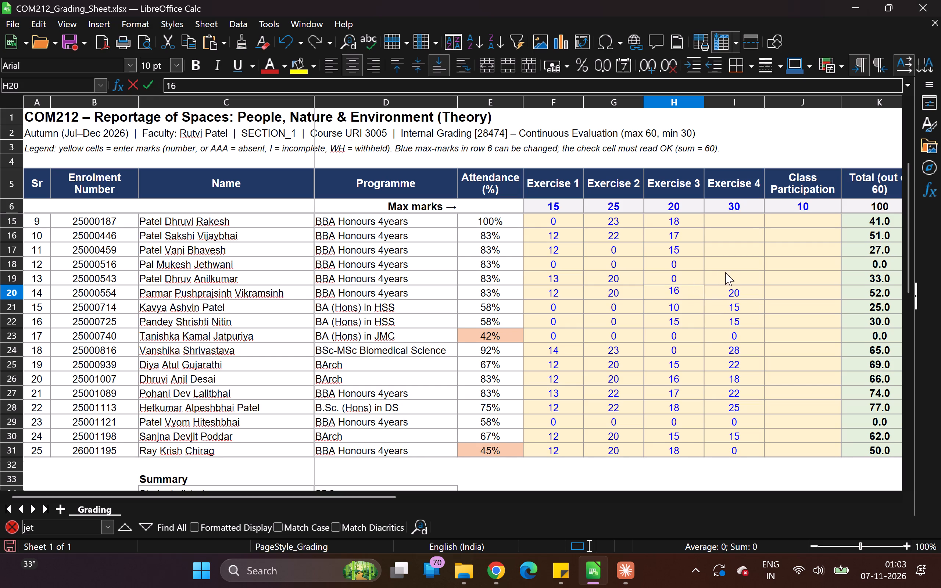
{"action": "left_click", "coordinate": [727, 273]}
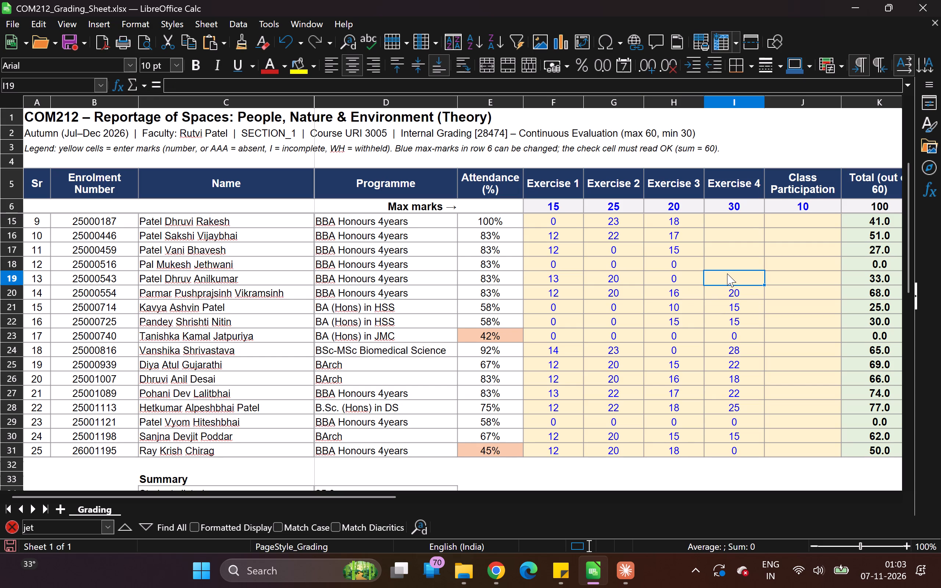
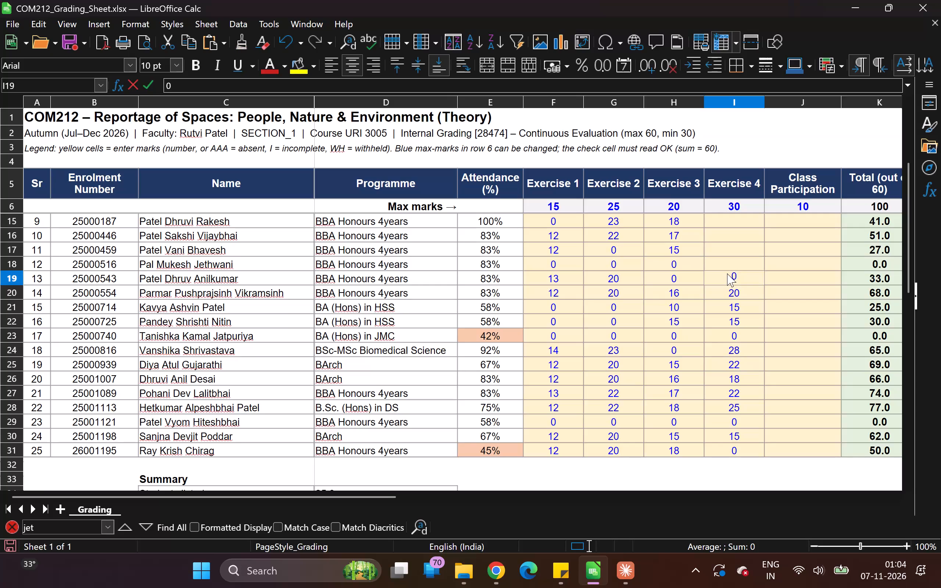
Enter the Exercise 4 marks upward from Sr 12 to Sr 9: 0, 20, 22 and 26.
{"action": "key", "text": "Up"}
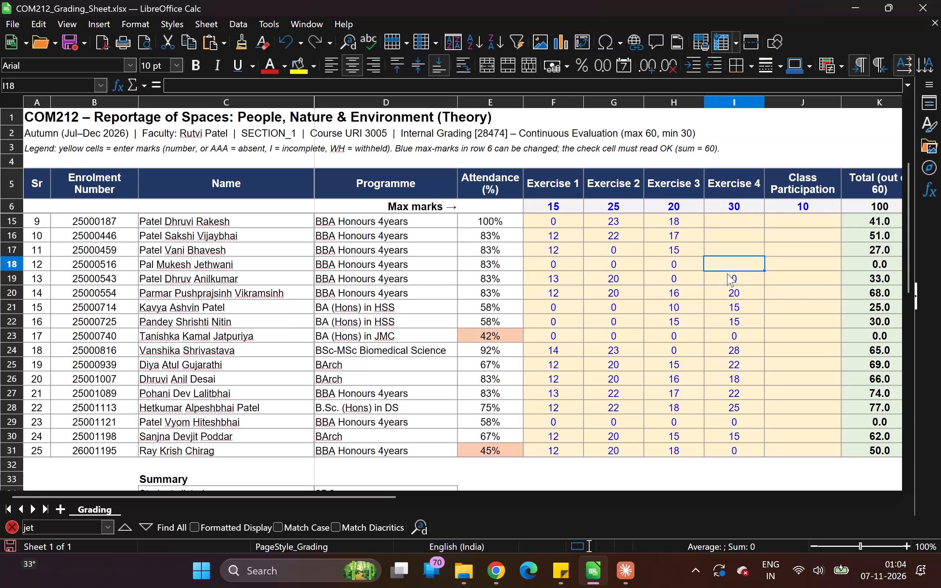
{"action": "key", "text": "0"}
{"action": "key", "text": "Up"}
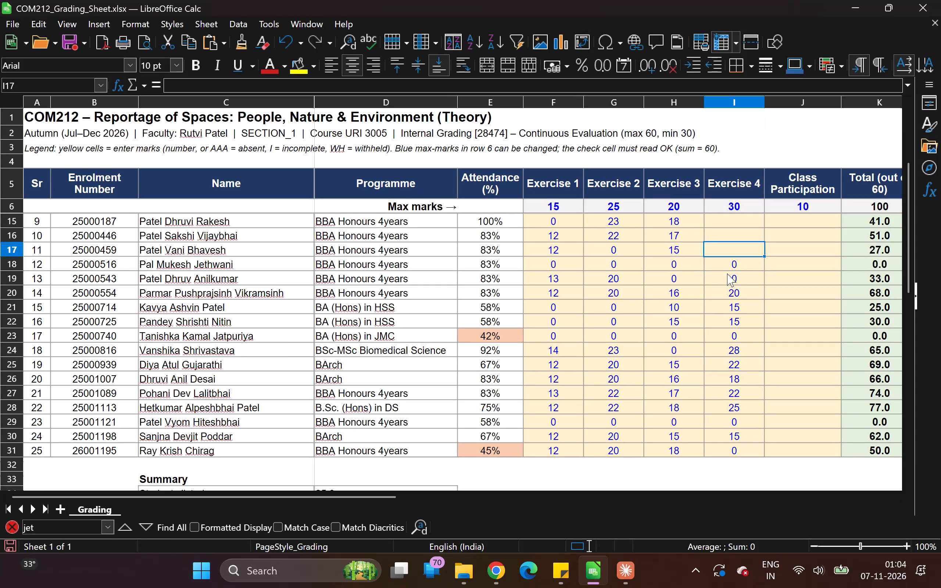
{"action": "key", "text": "1"}
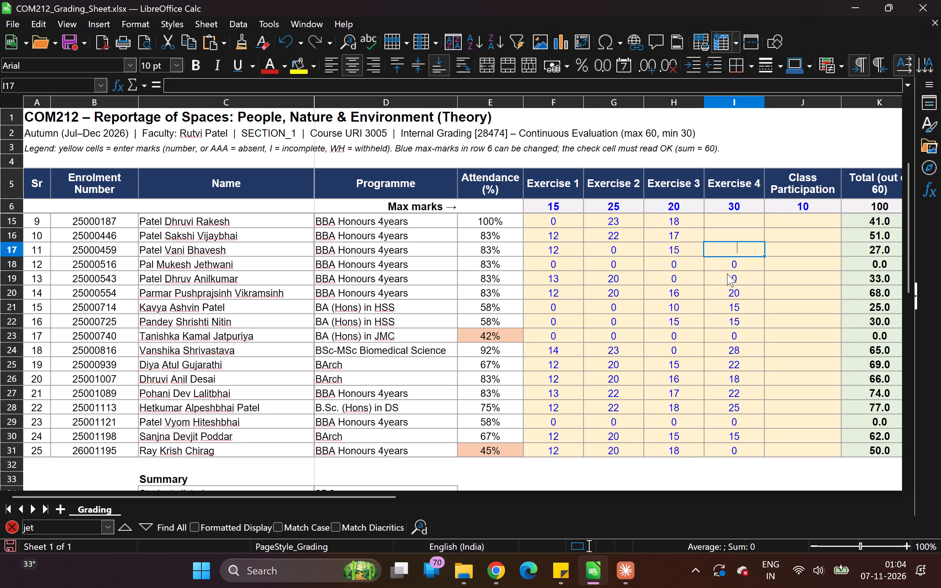
{"action": "key", "text": "8"}
{"action": "key", "text": "BackSpace"}
{"action": "key", "text": "BackSpace"}
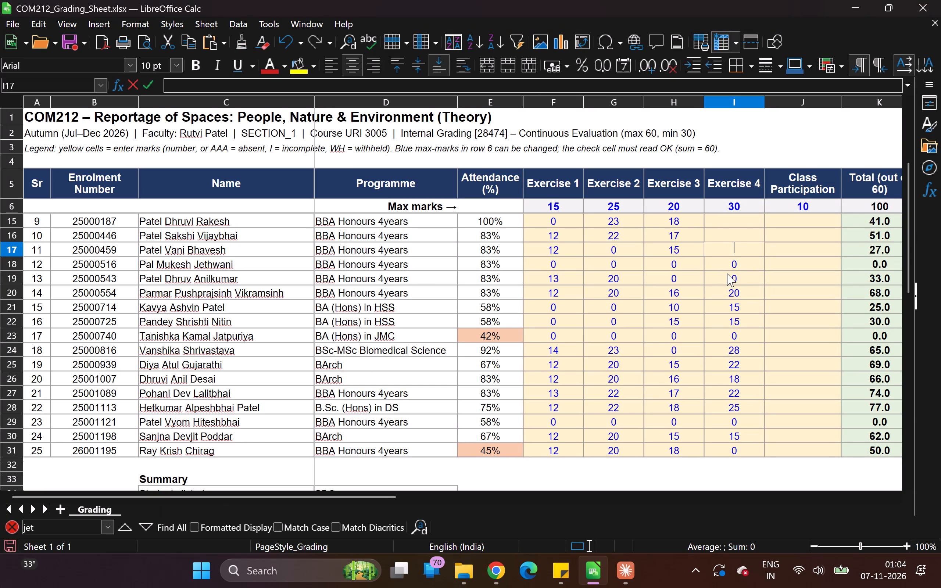
{"action": "type", "text": "20"}
{"action": "key", "text": "Up"}
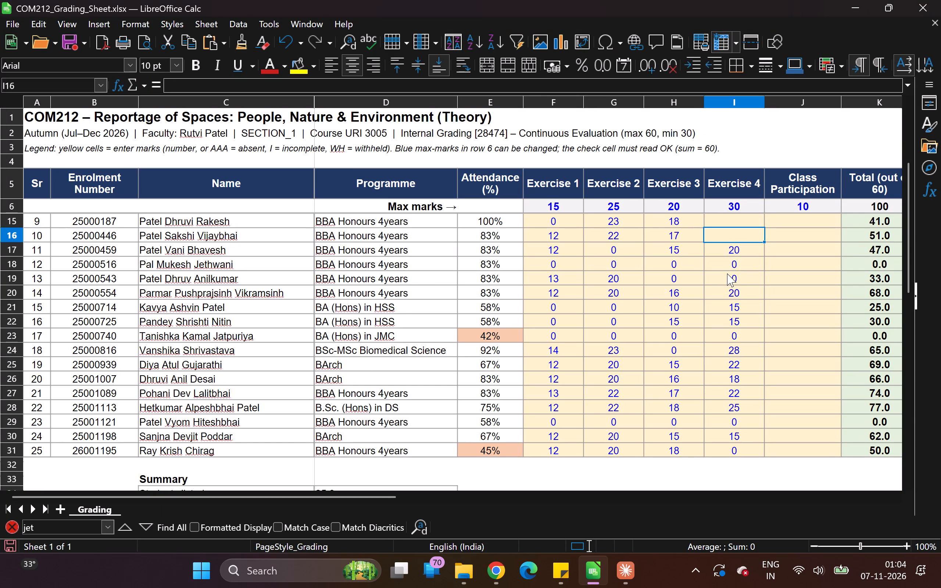
{"action": "key", "text": "2"}
{"action": "key", "text": "2"}
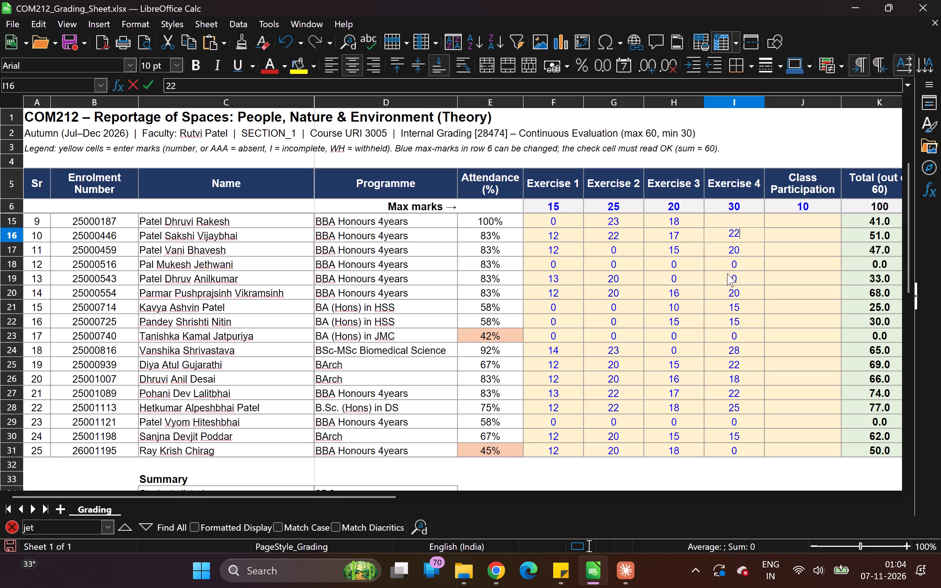
{"action": "key", "text": "Up"}
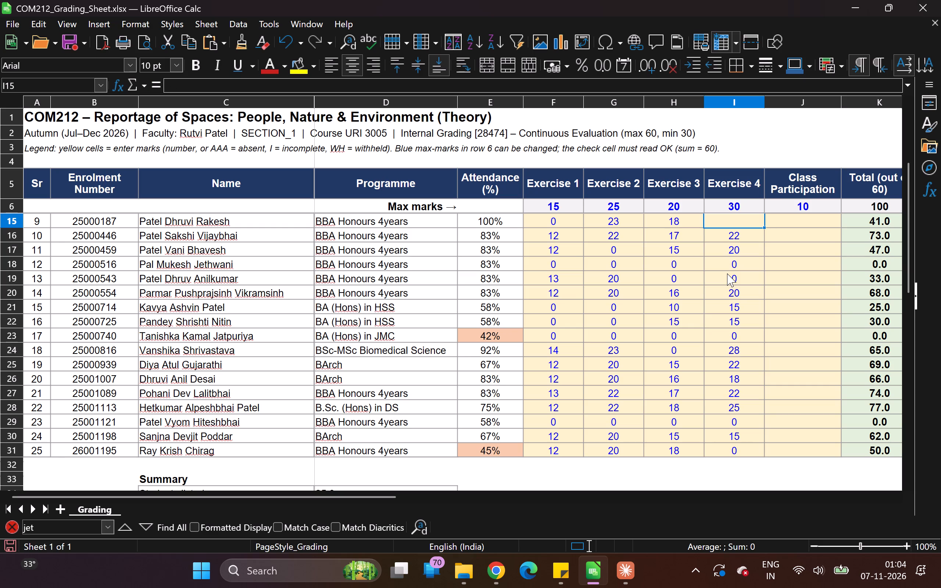
{"action": "key", "text": "2"}
{"action": "key", "text": "6"}
{"action": "key", "text": "Up"}
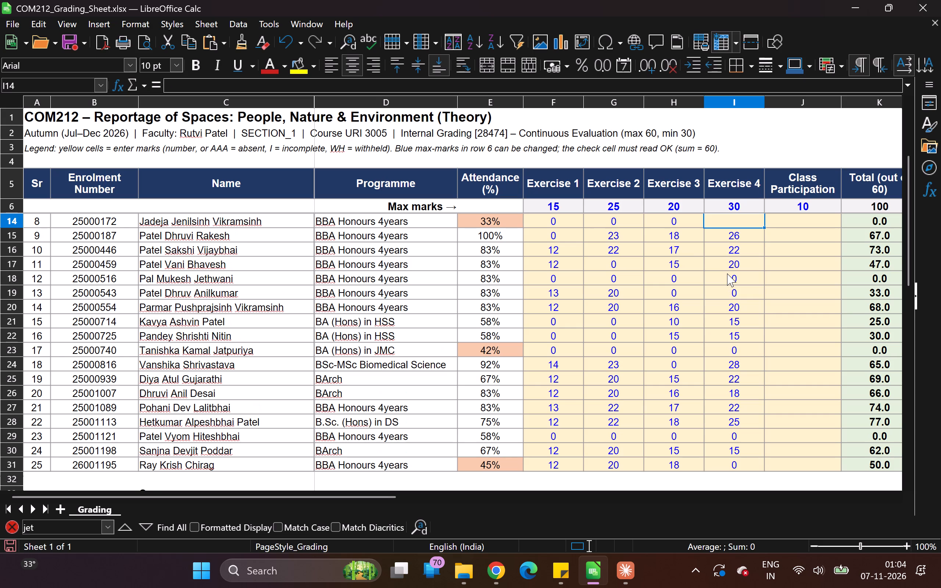
Continue the Exercise 4 marks upward with 0 for Sr 8, 0 for Sr 7 and 22 for Sr 6.
{"action": "key", "text": "0"}
{"action": "key", "text": "Up"}
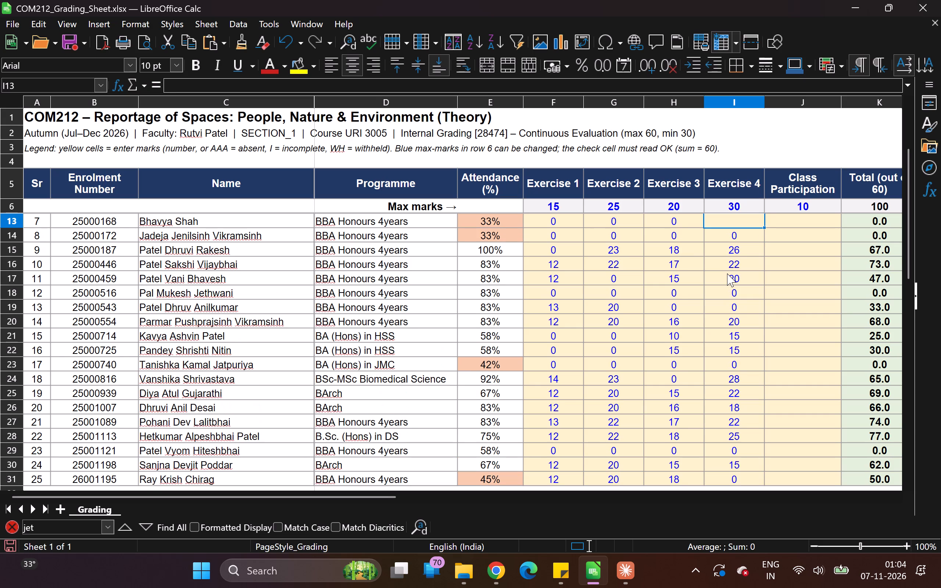
{"action": "key", "text": "0"}
{"action": "key", "text": "Up"}
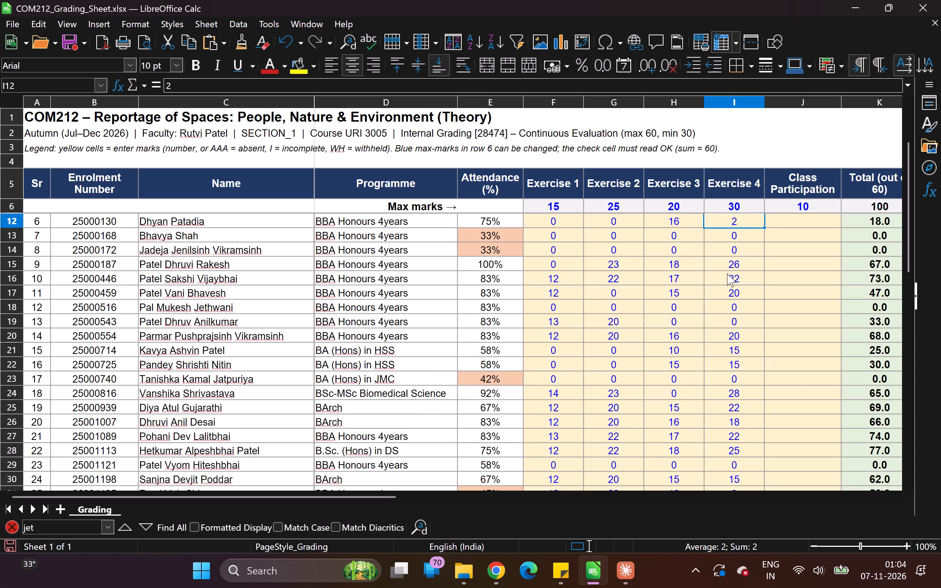
{"action": "type", "text": "20"}
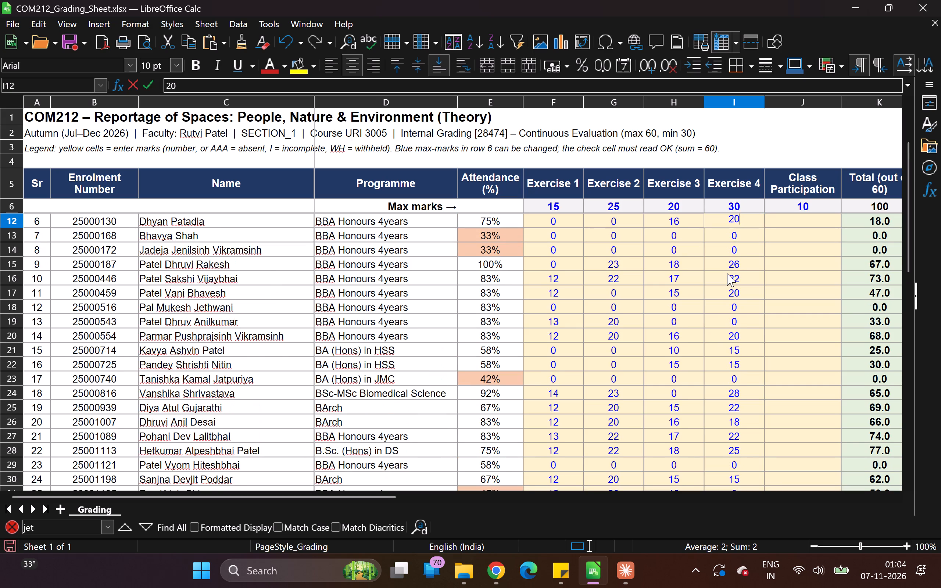
{"action": "key", "text": "Up"}
{"action": "key", "text": "Down"}
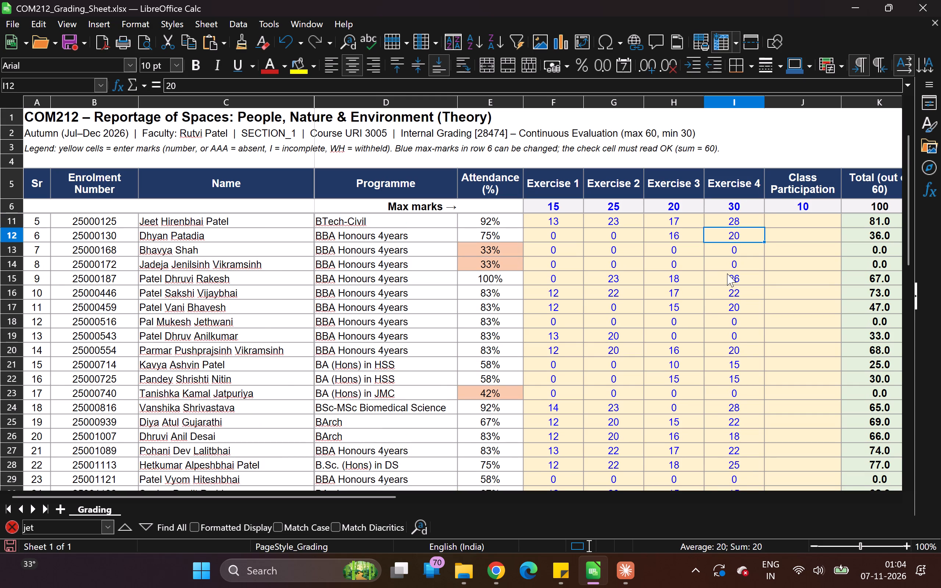
{"action": "type", "text": "22"}
{"action": "key", "text": "Up"}
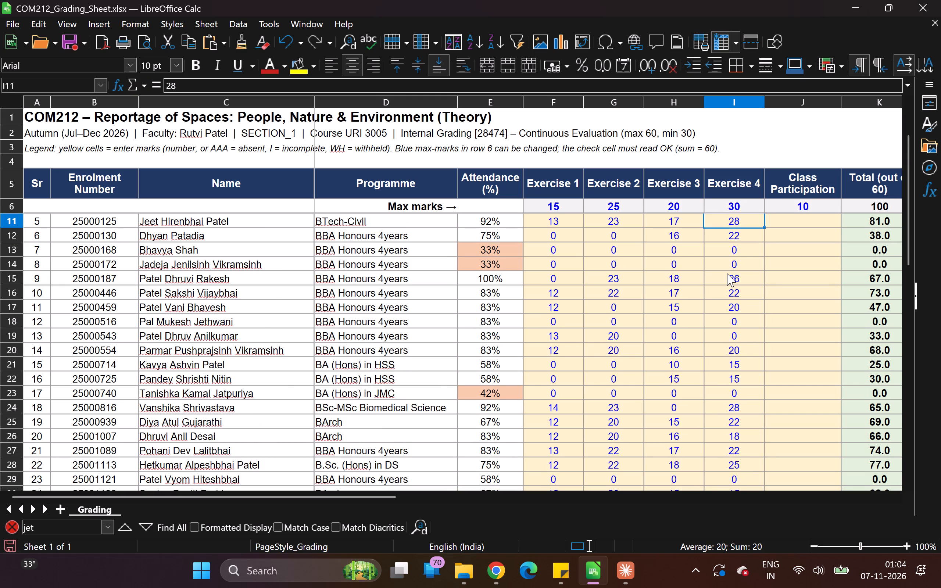
Set the Exercise 4 marks of Sr 5 and Sr 2 to 26 each.
{"action": "key", "text": "2"}
{"action": "key", "text": "6"}
{"action": "key", "text": "Up"}
{"action": "key", "text": "Up"}
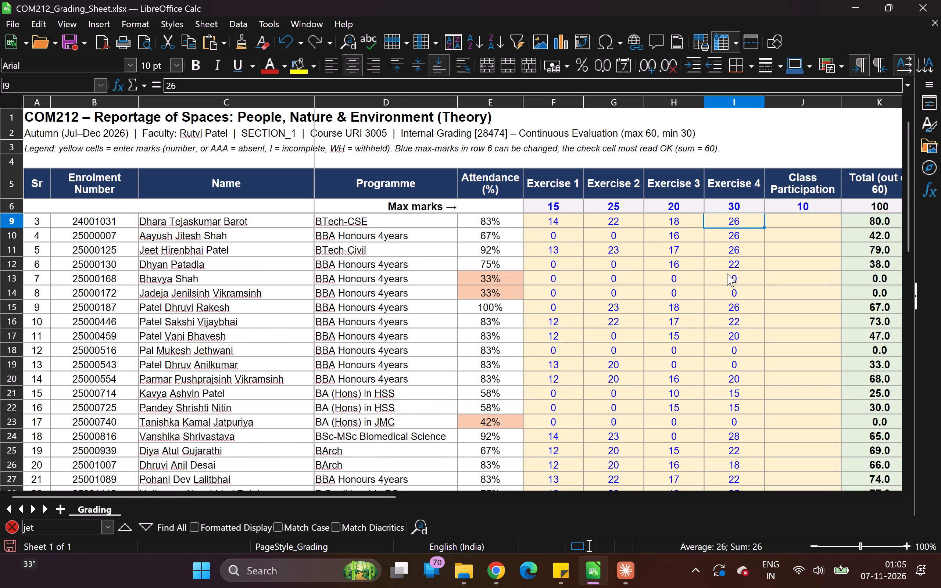
{"action": "key", "text": "Up"}
{"action": "key", "text": "Up"}
{"action": "key", "text": "Down"}
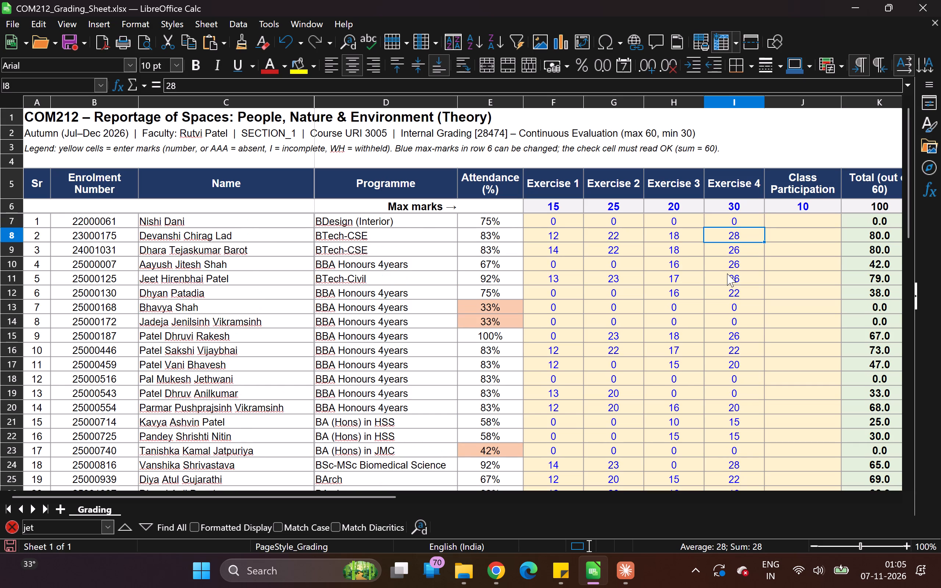
{"action": "key", "text": "2"}
{"action": "key", "text": "6"}
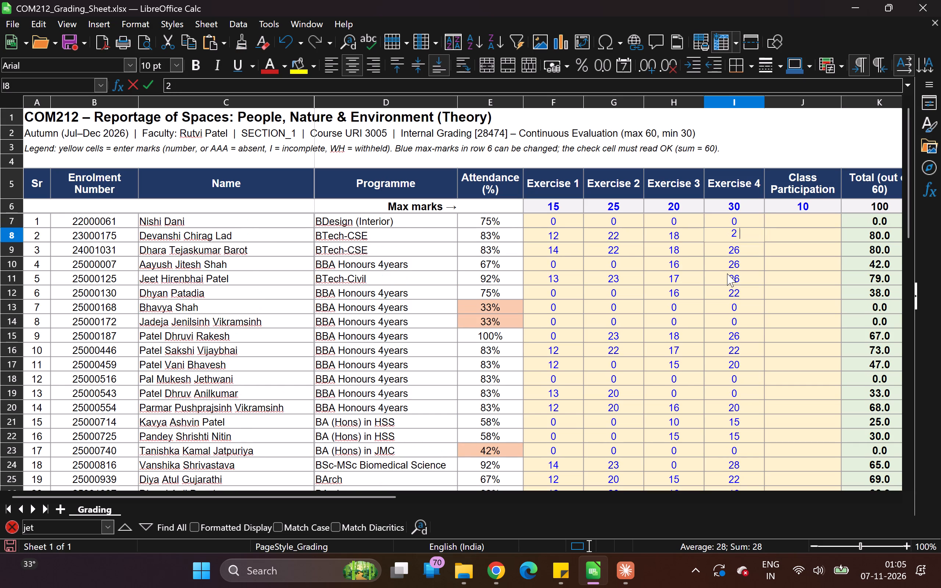
{"action": "key", "text": "Up"}
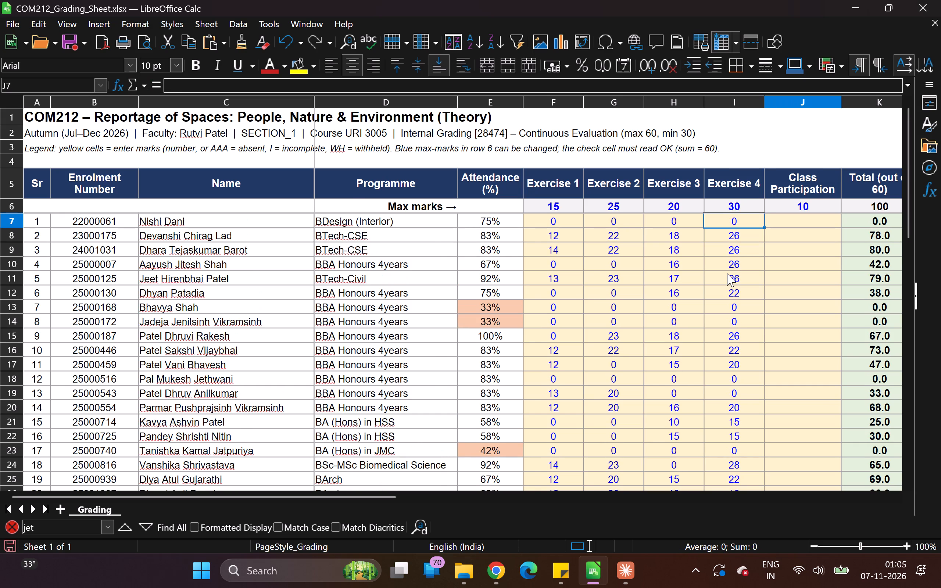
Review the totals and save the grading sheet, keeping the Excel 2010–365 Spreadsheet format.
{"action": "key", "text": "Right"}
{"action": "key", "text": "Right"}
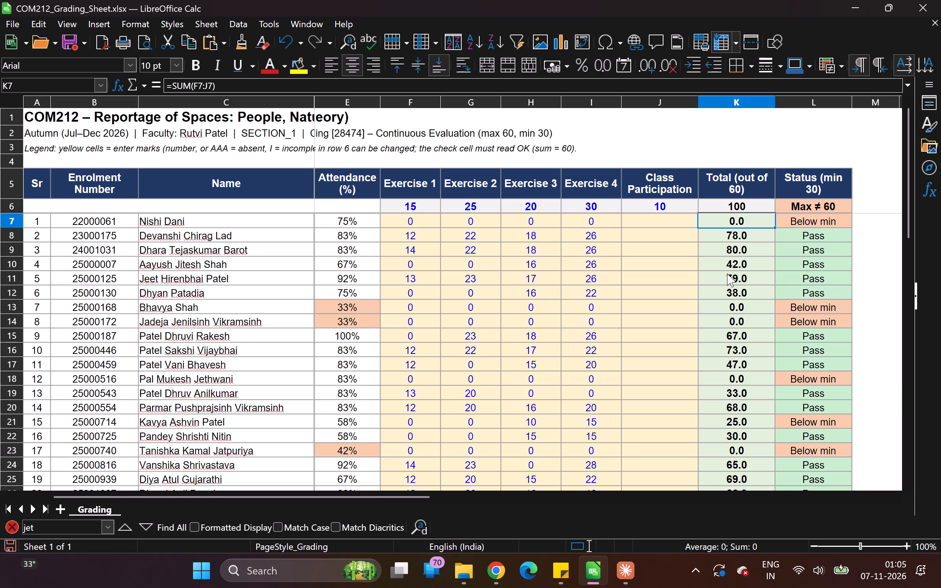
{"action": "scroll", "coordinate": [727, 273], "scroll_direction": "down", "scroll_amount": 1}
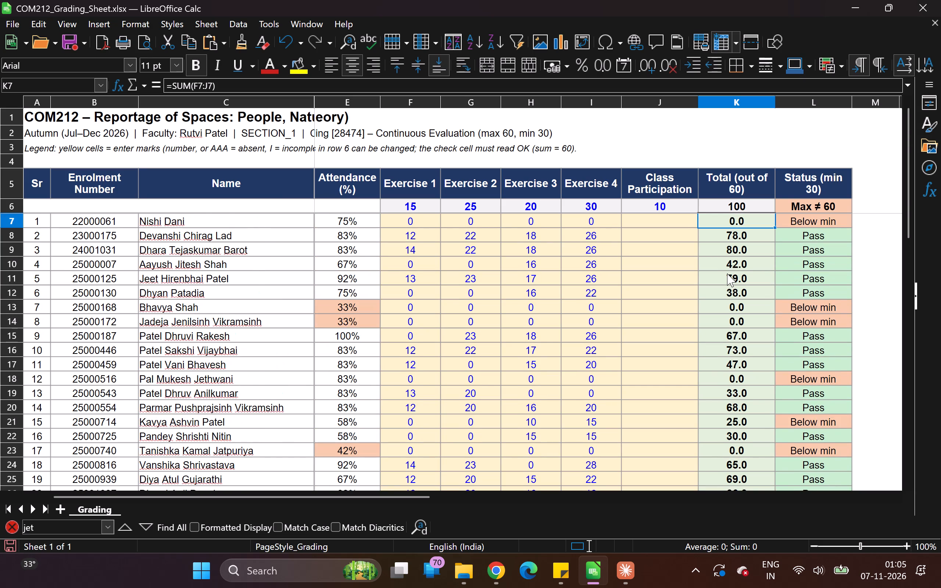
{"action": "scroll", "coordinate": [727, 273], "scroll_direction": "up", "scroll_amount": 1}
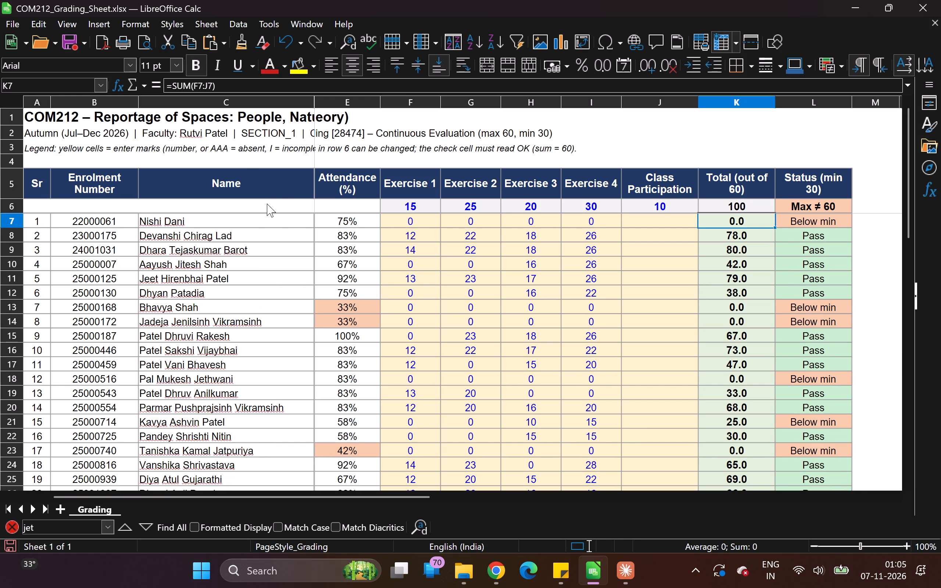
{"action": "key", "text": "ctrl+s"}
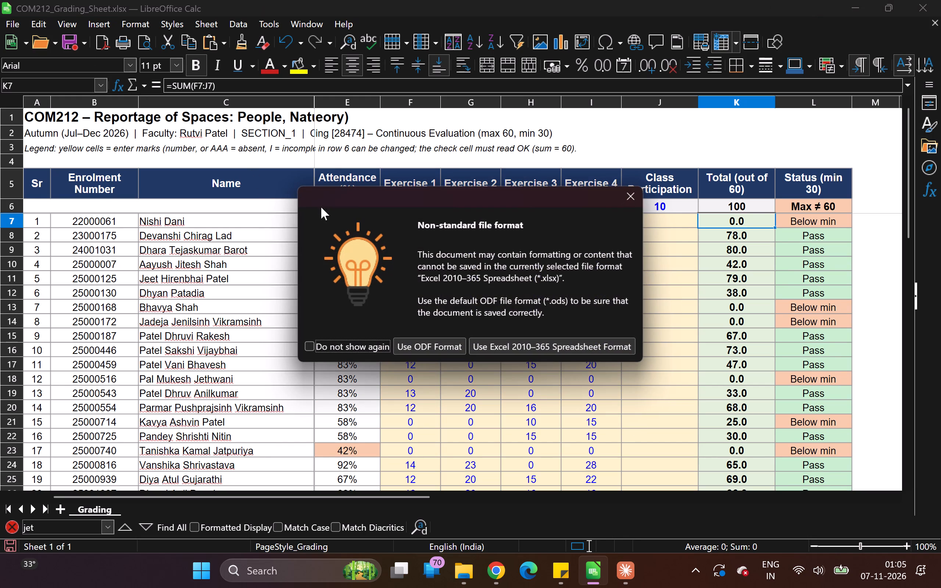
{"action": "left_click", "coordinate": [503, 349]}
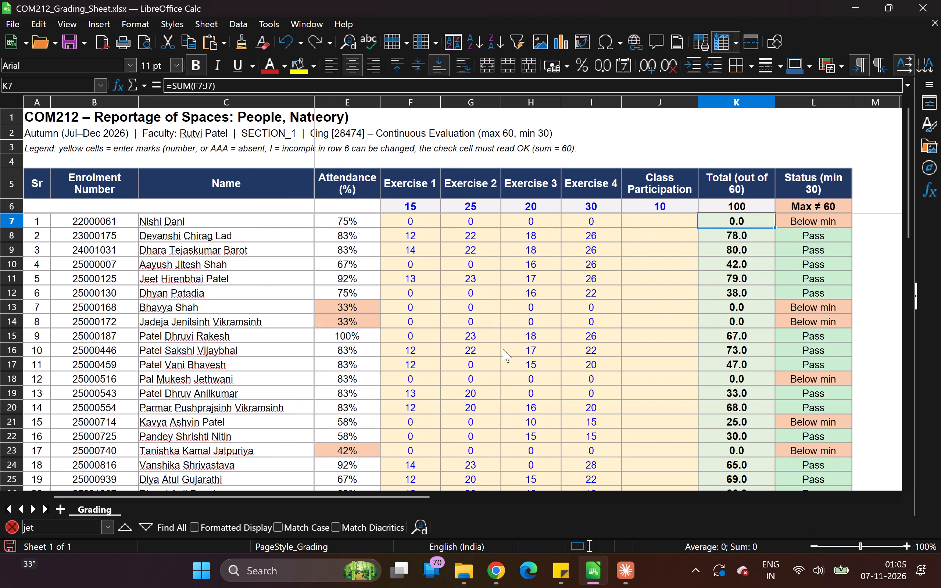
{"action": "left_click", "coordinate": [626, 578]}
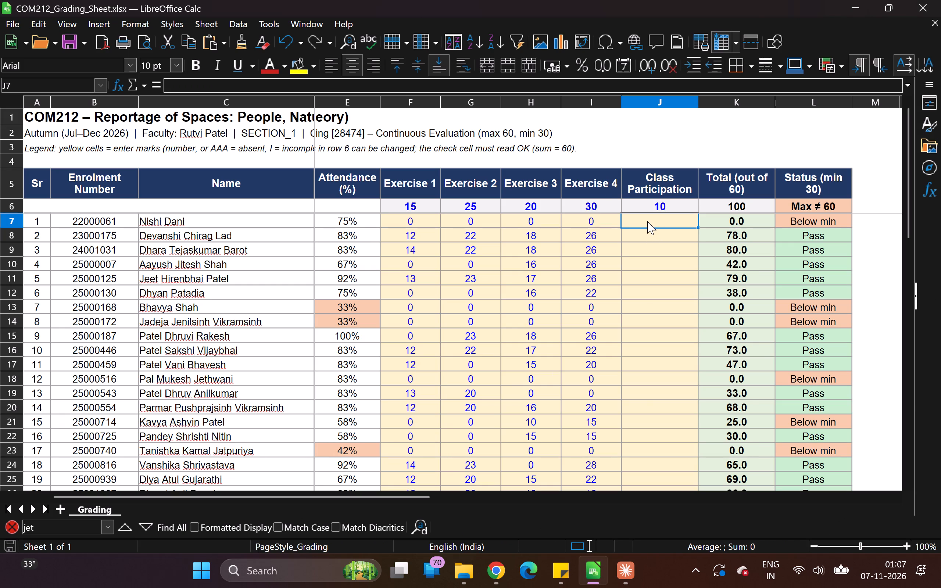
{"action": "key", "text": "0"}
{"action": "key", "text": "Down"}
{"action": "key", "text": "1"}
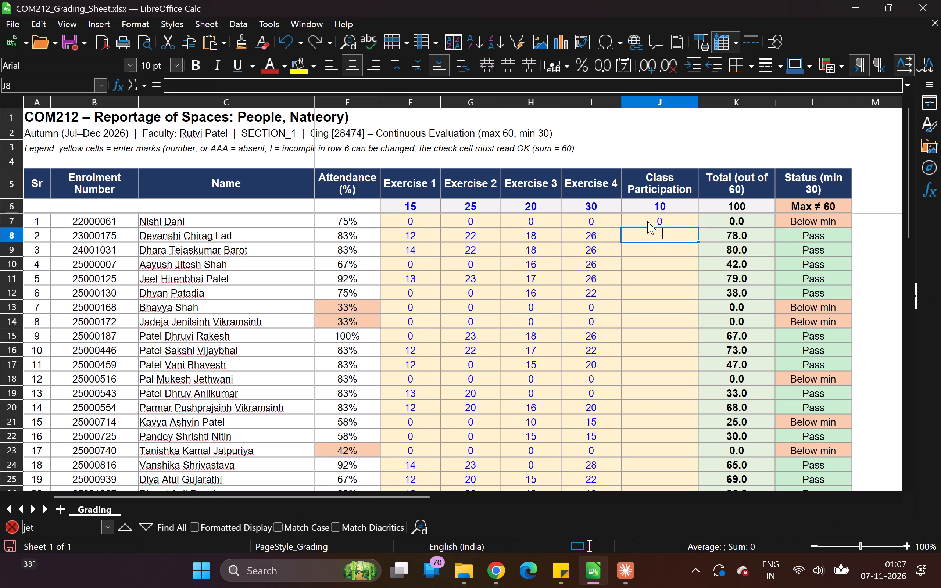
{"action": "key", "text": "0"}
{"action": "key", "text": "Down"}
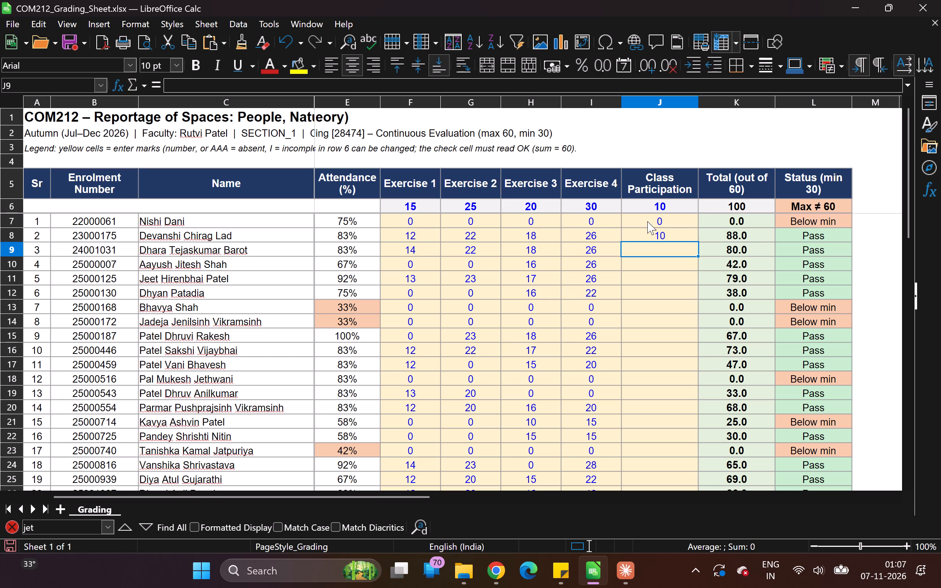
{"action": "type", "text": "10"}
{"action": "key", "text": "Down"}
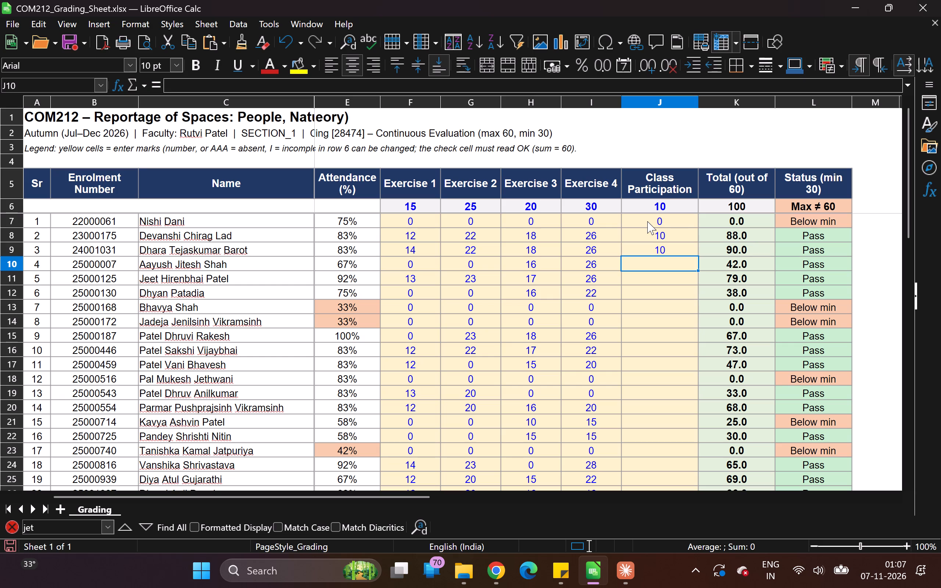
{"action": "key", "text": "8"}
{"action": "key", "text": "Down"}
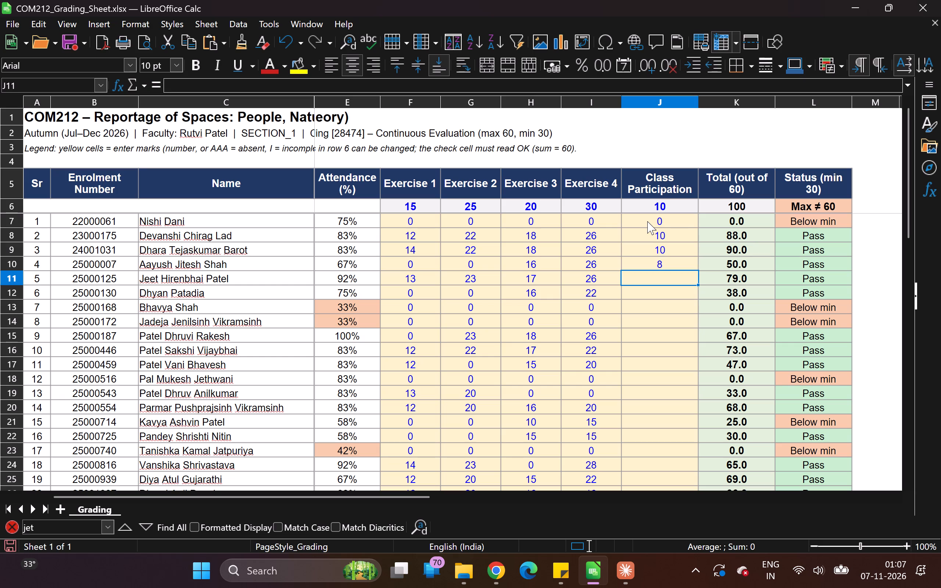
Enter Class Participation marks 8, 8, 0, 0, 10 and 10 for Sr 5 to 10.
{"action": "key", "text": "8"}
{"action": "key", "text": "Down"}
{"action": "key", "text": "8"}
{"action": "key", "text": "Down"}
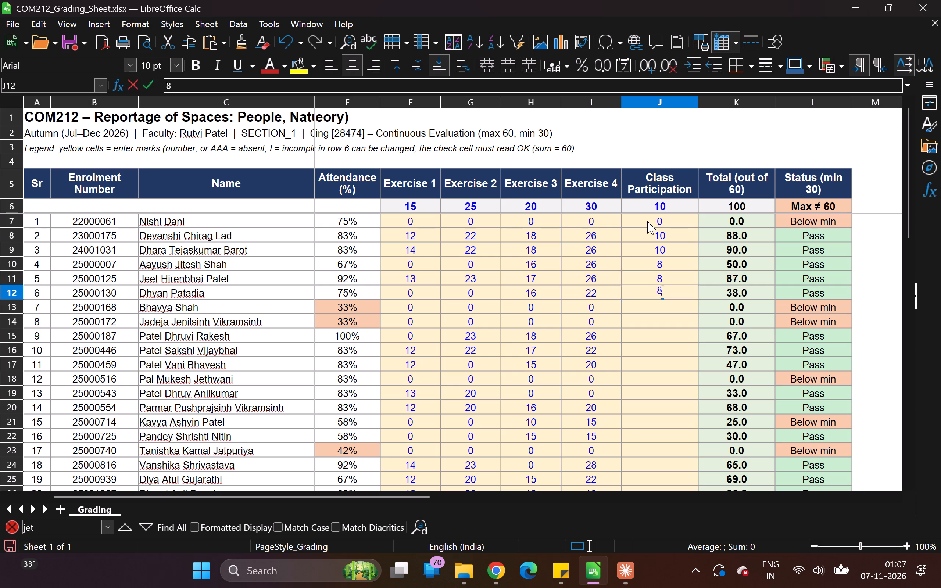
{"action": "key", "text": "0"}
{"action": "key", "text": "Down"}
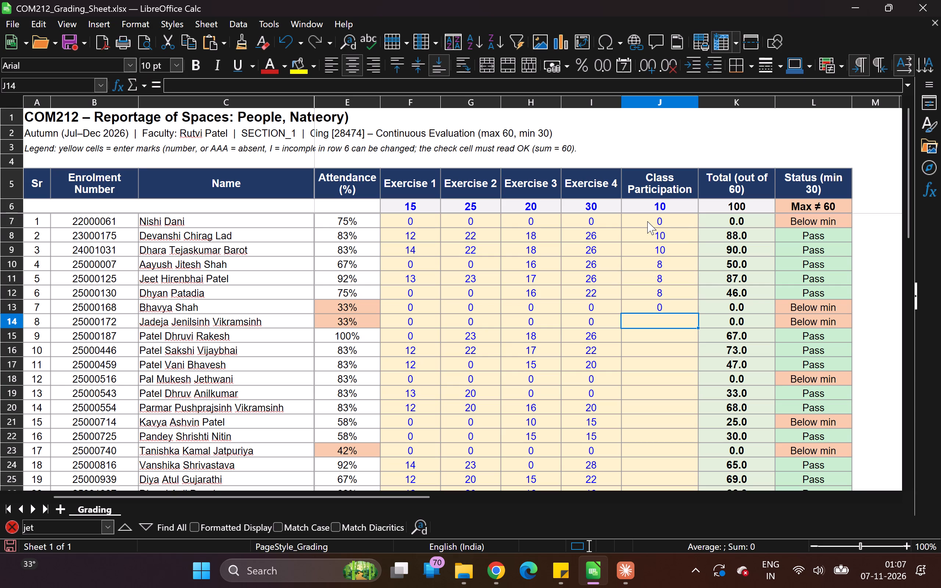
{"action": "key", "text": "0"}
{"action": "key", "text": "Down"}
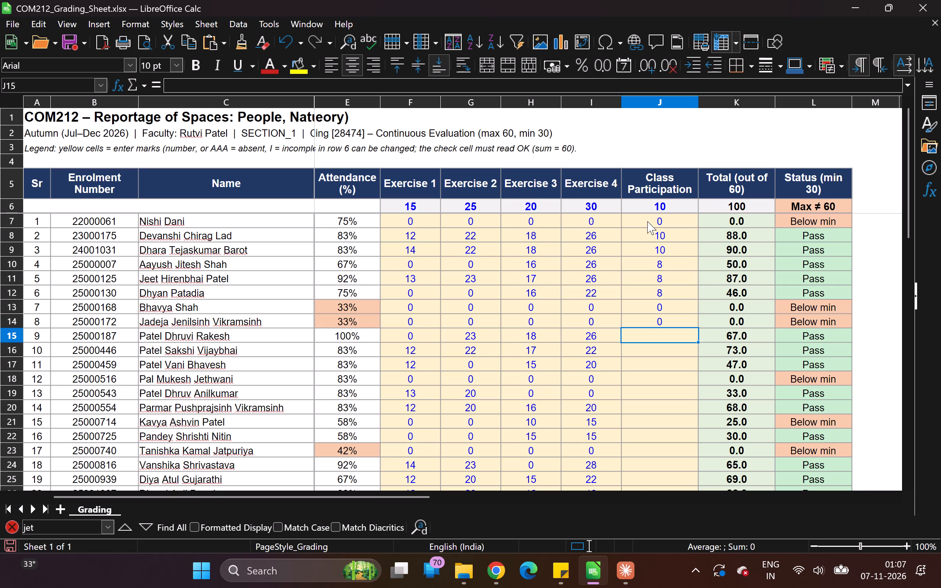
{"action": "type", "text": "10"}
{"action": "key", "text": "Down"}
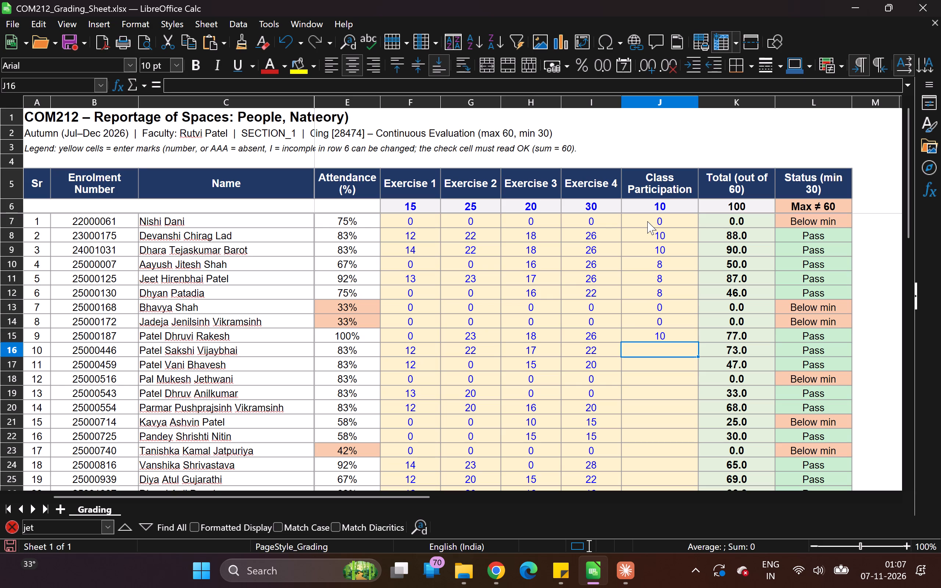
{"action": "type", "text": "10"}
{"action": "key", "text": "Down"}
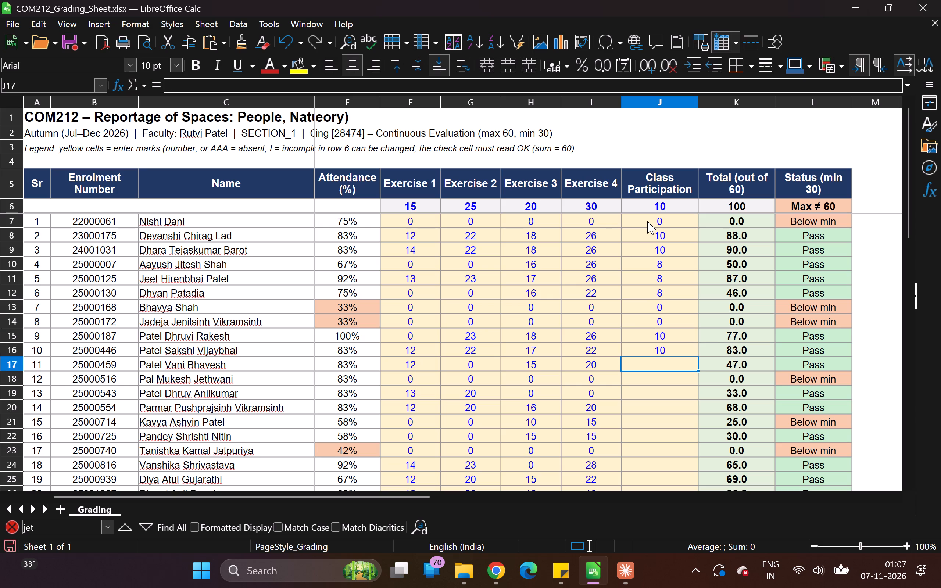
Enter Class Participation marks 8, 0, 0 and 8 for Sr 11 to 14.
{"action": "key", "text": "8"}
{"action": "key", "text": "Down"}
{"action": "key", "text": "0"}
{"action": "key", "text": "Down"}
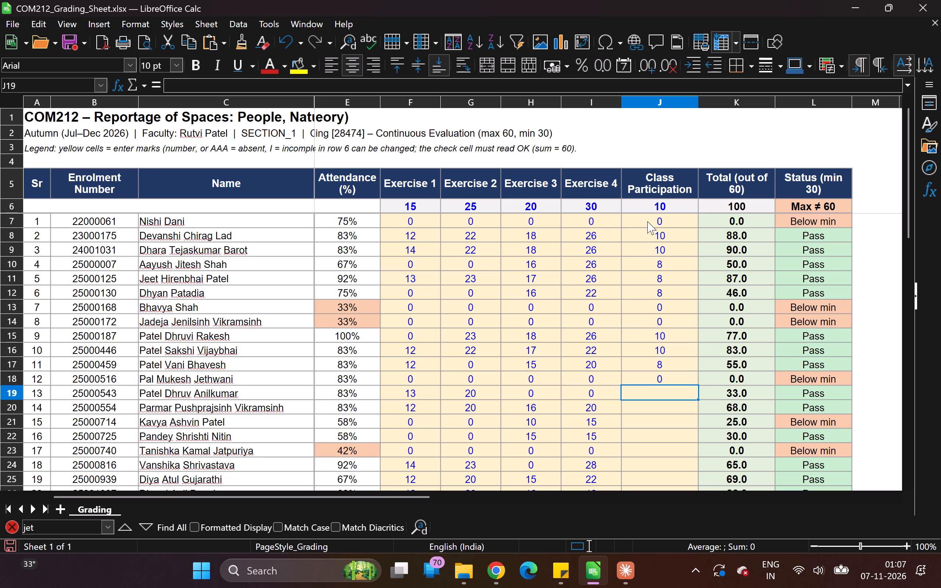
{"action": "key", "text": "0"}
{"action": "key", "text": "Down"}
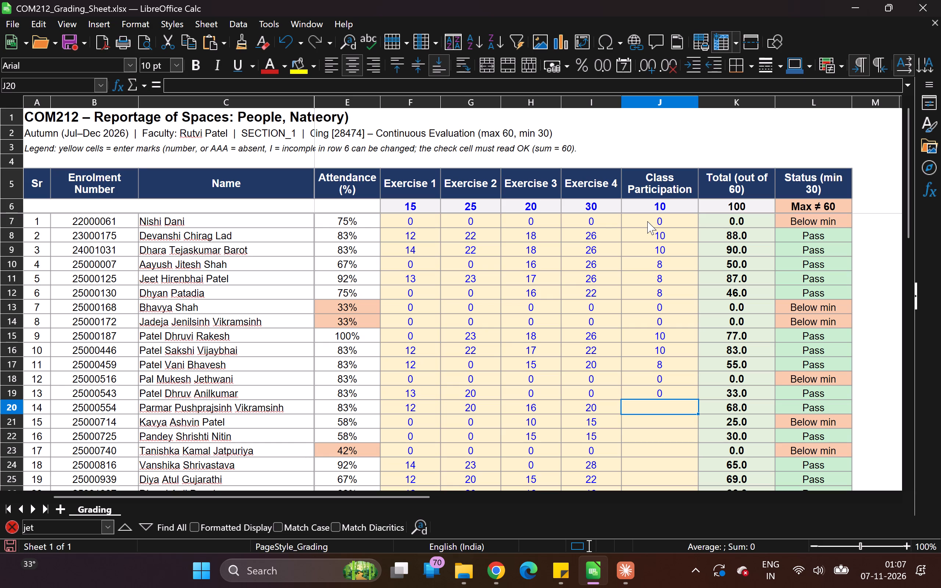
{"action": "key", "text": "8"}
{"action": "key", "text": "Down"}
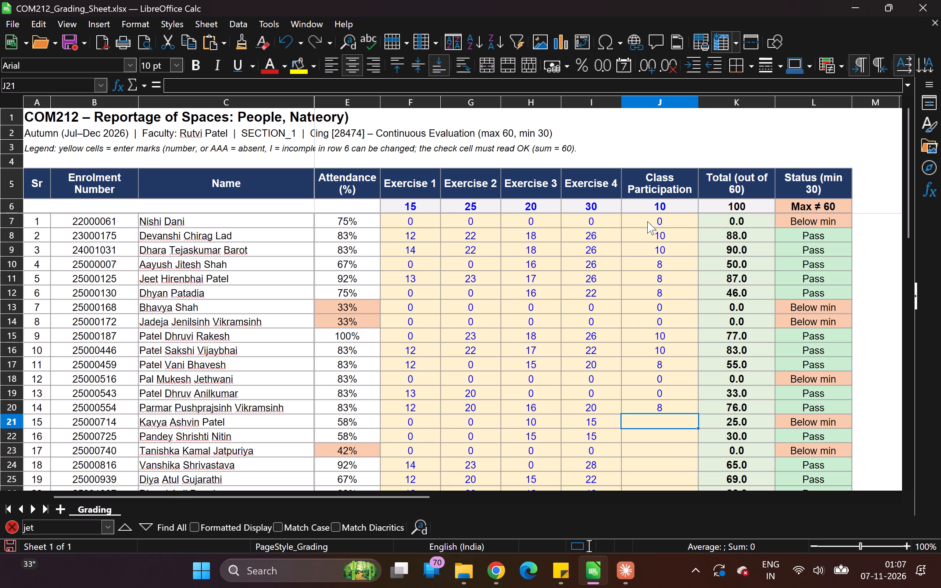
Enter Class Participation marks of 5 for Sr 15, 6 for Sr 16 and 0 for Sr 17.
{"action": "key", "text": "5"}
{"action": "key", "text": "Down"}
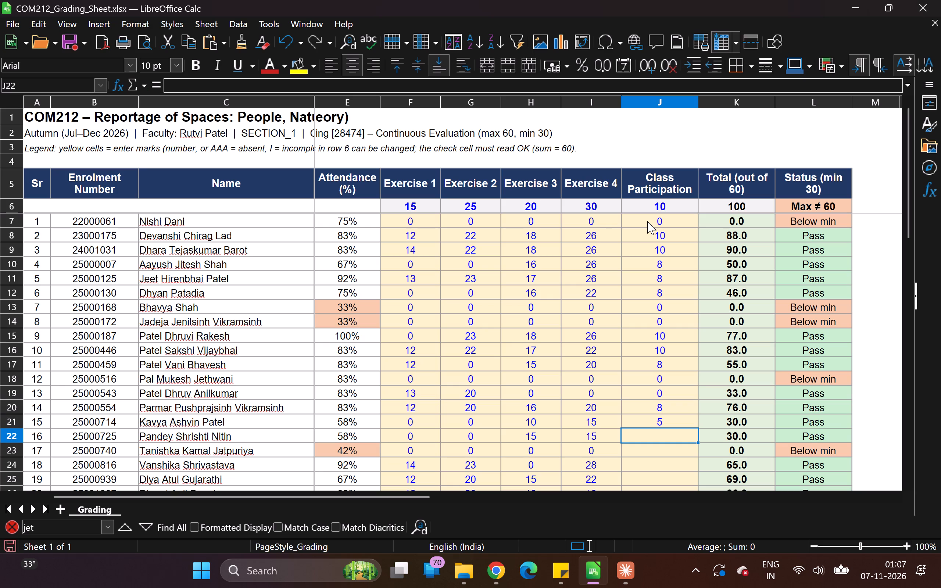
{"action": "key", "text": "5"}
{"action": "key", "text": "Down"}
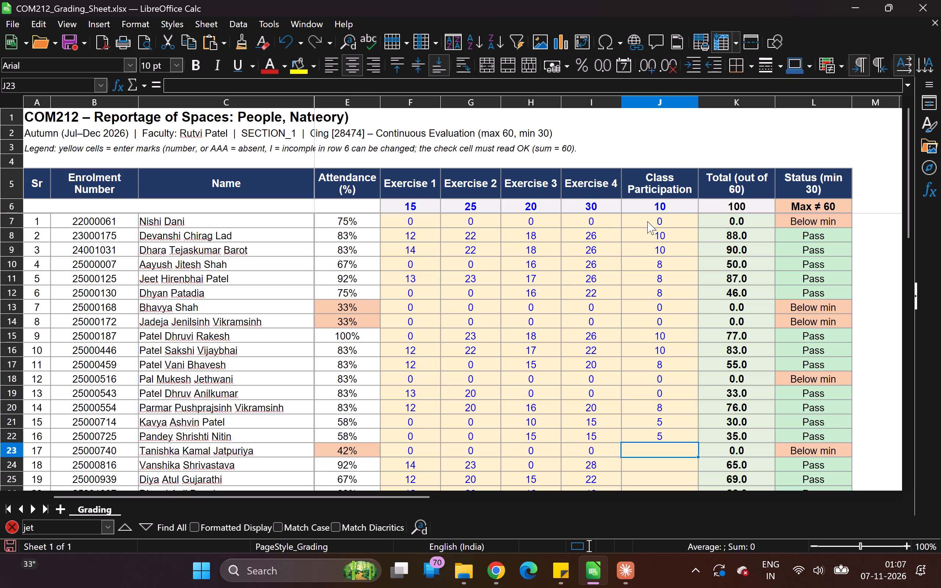
{"action": "key", "text": "Up"}
{"action": "key", "text": "6"}
{"action": "key", "text": "Down"}
{"action": "key", "text": "o"}
{"action": "key", "text": "Down"}
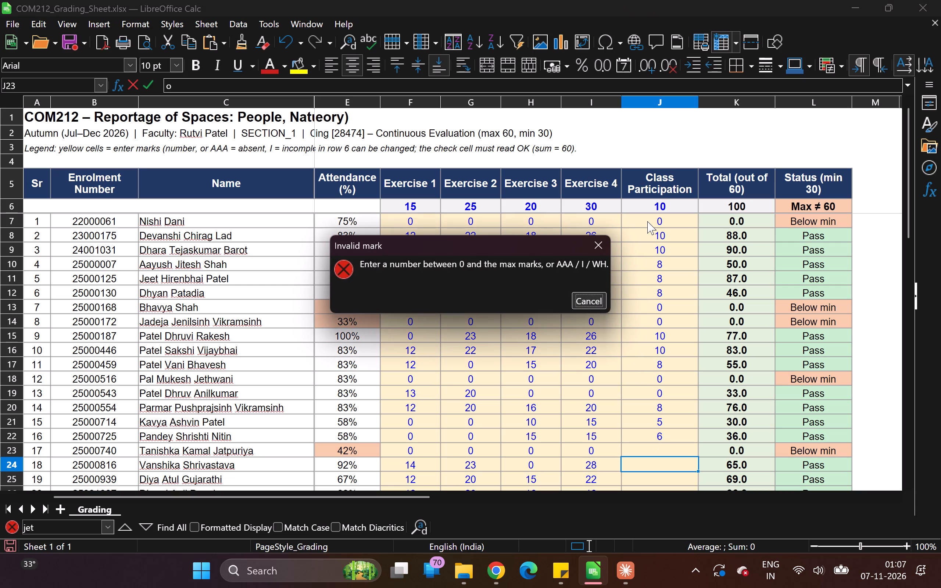
{"action": "key", "text": "BackSpace"}
{"action": "key", "text": "Return"}
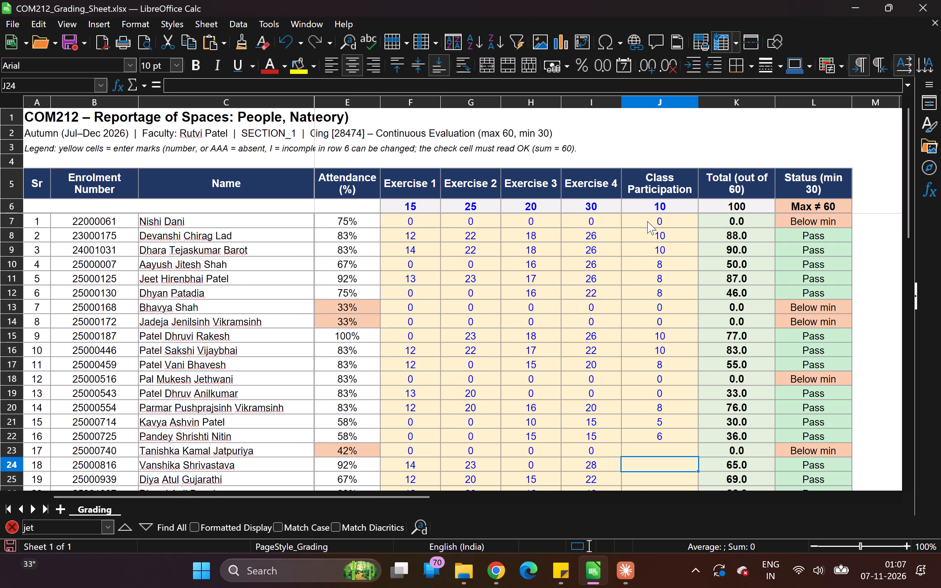
{"action": "key", "text": "Up"}
{"action": "key", "text": "0"}
{"action": "key", "text": "Down"}
Enter Class Participation marks 10, 6, 5, 10, 8 and 0 for Sr 18 to 23.
{"action": "type", "text": "10"}
{"action": "key", "text": "Down"}
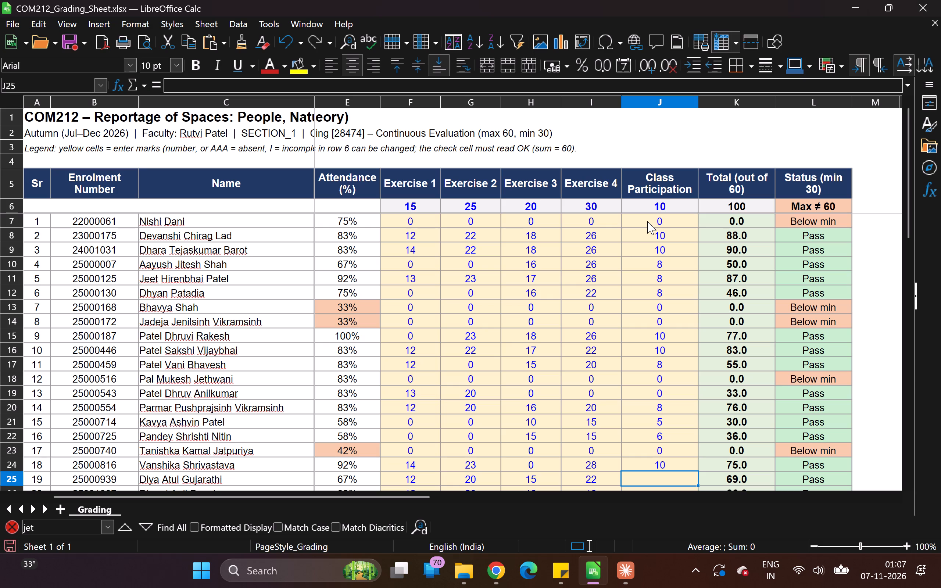
{"action": "key", "text": "6"}
{"action": "key", "text": "Down"}
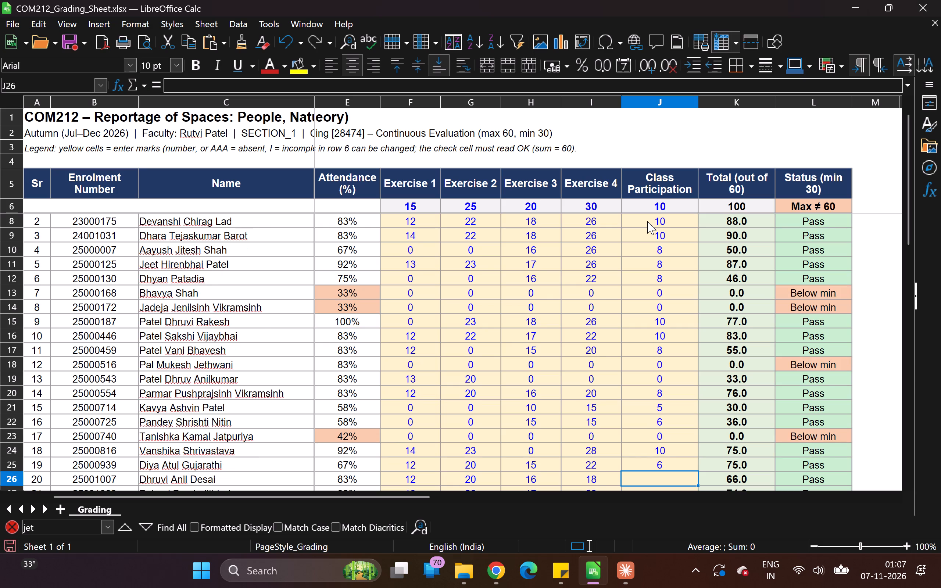
{"action": "key", "text": "5"}
{"action": "key", "text": "Down"}
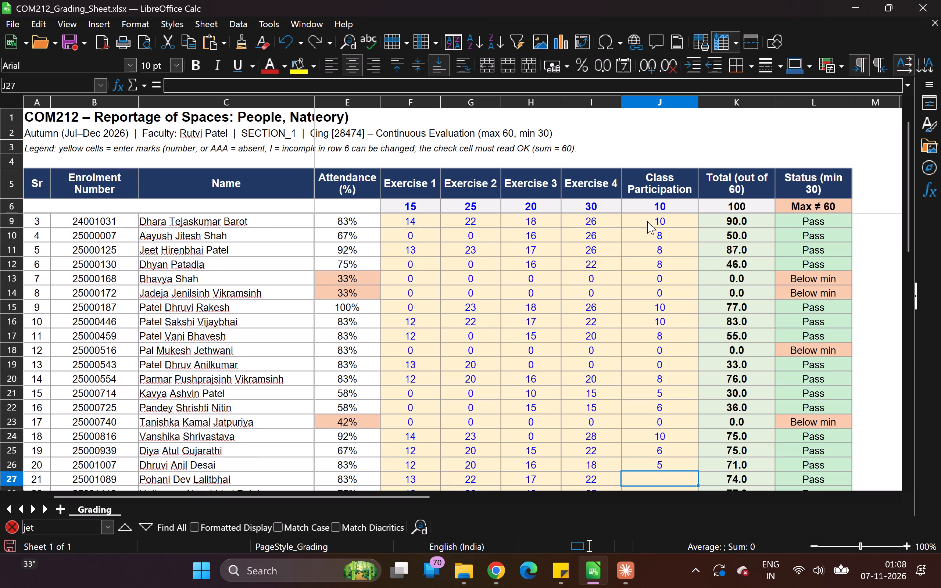
{"action": "type", "text": "10"}
{"action": "key", "text": "Down"}
{"action": "key", "text": "1"}
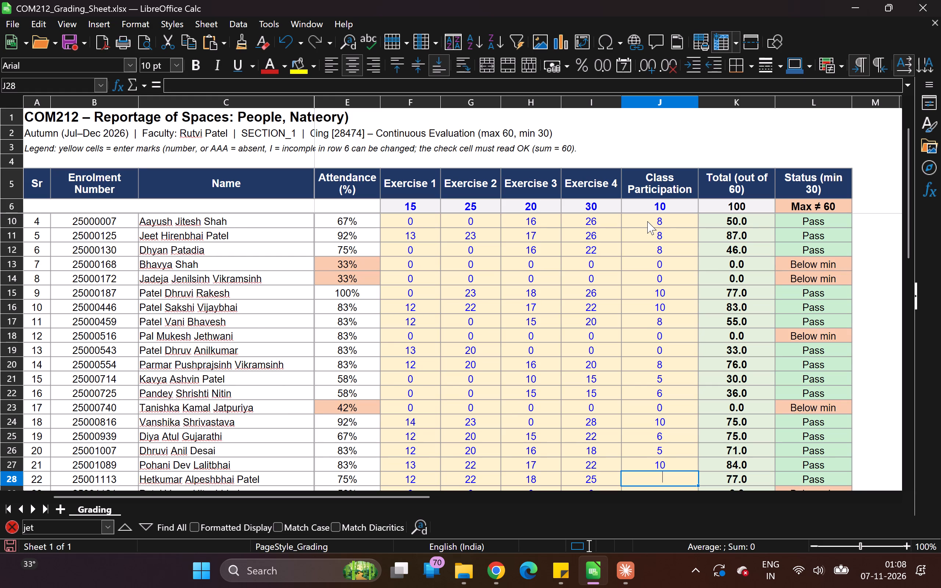
{"action": "key", "text": "BackSpace"}
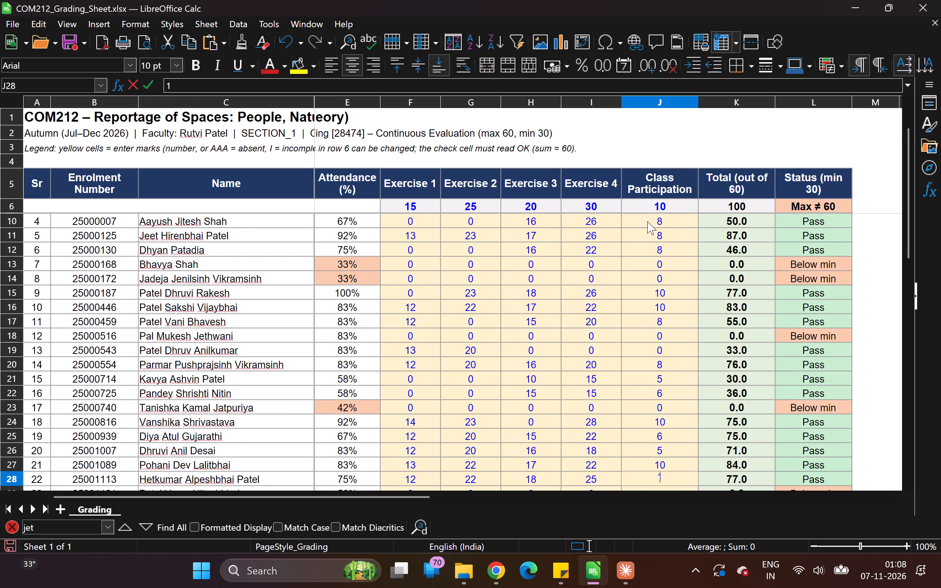
{"action": "key", "text": "8"}
{"action": "key", "text": "Down"}
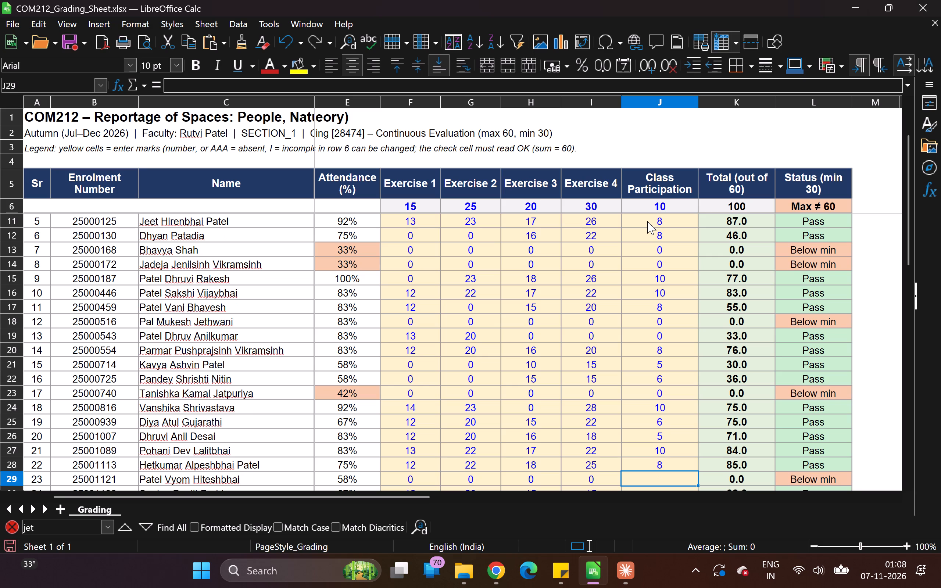
{"action": "key", "text": "0"}
{"action": "key", "text": "Down"}
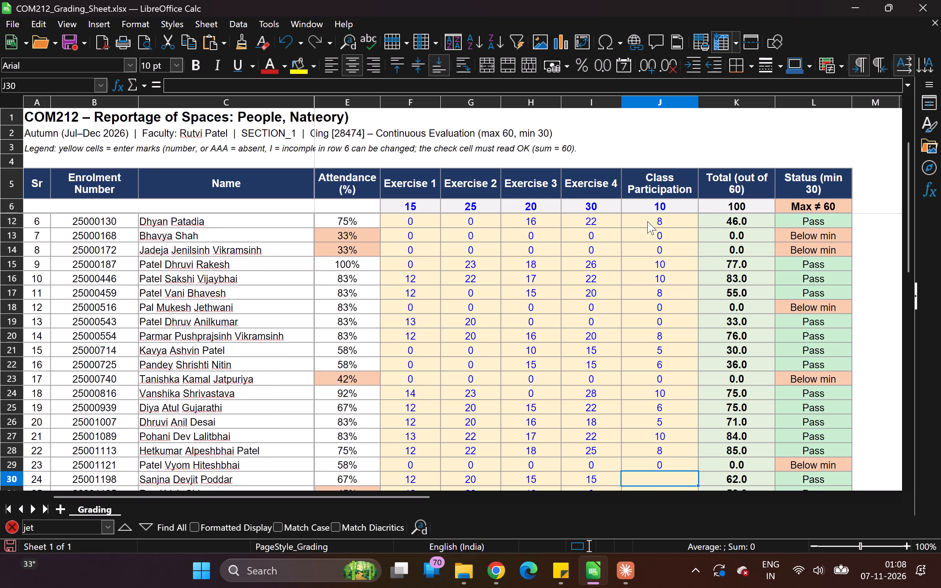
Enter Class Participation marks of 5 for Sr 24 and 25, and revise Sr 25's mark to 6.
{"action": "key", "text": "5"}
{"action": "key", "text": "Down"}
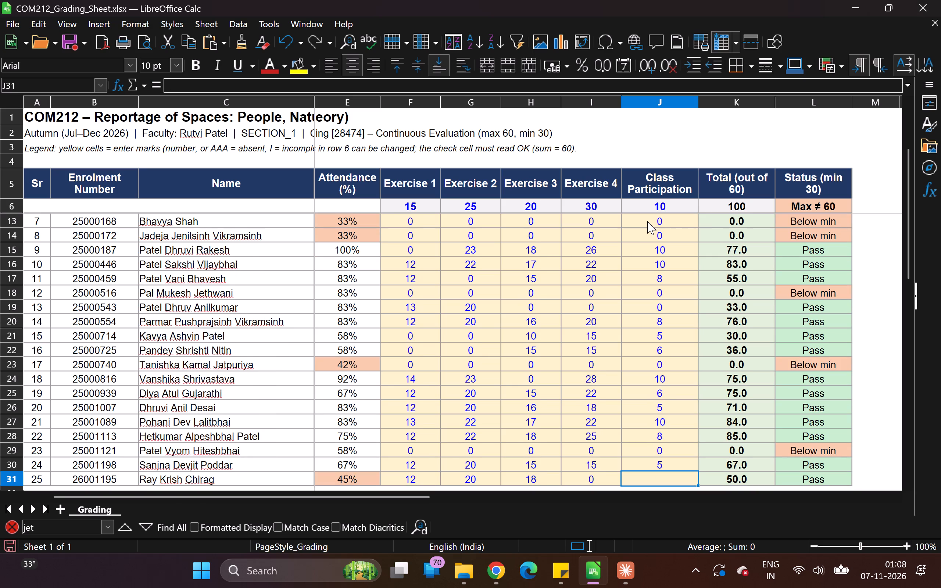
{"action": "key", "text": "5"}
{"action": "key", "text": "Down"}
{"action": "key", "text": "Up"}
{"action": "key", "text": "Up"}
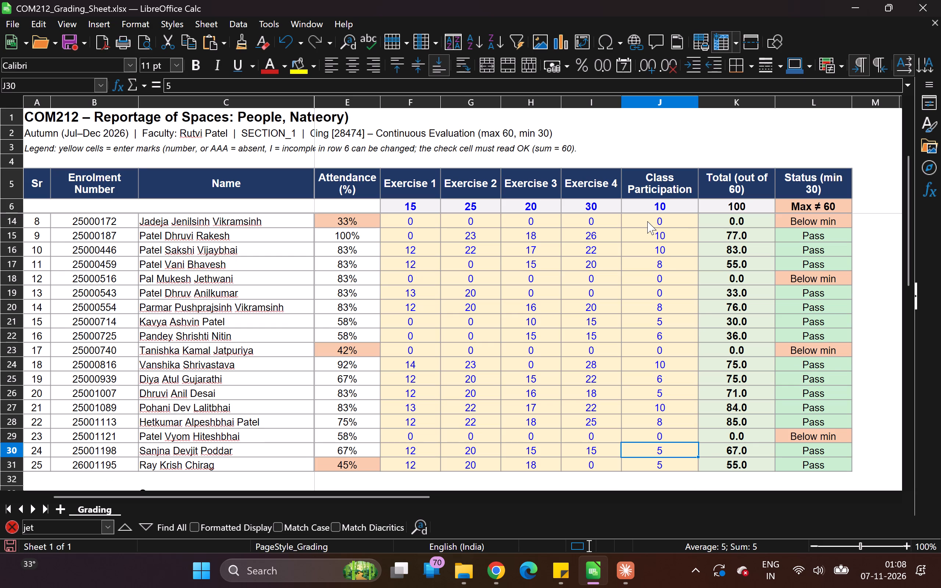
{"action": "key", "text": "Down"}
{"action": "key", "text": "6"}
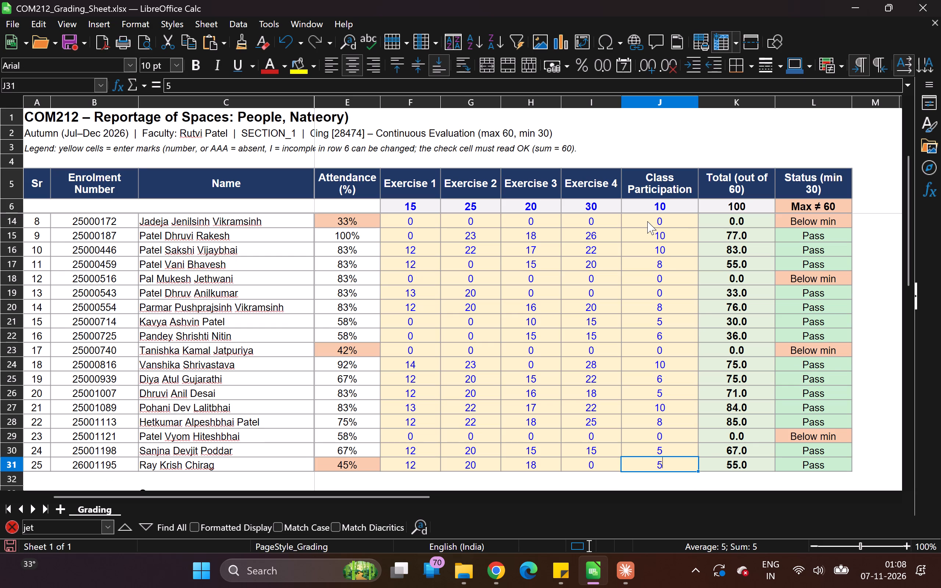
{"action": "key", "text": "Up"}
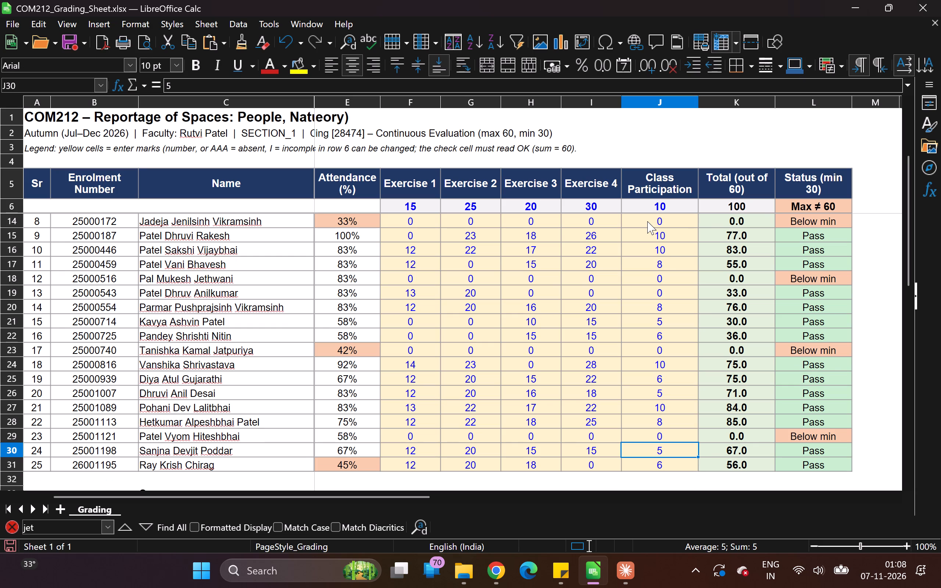
Set the Class Participation marks to 8 for Sr 24 and 10 for Sr 25.
{"action": "key", "text": "8"}
{"action": "key", "text": "Down"}
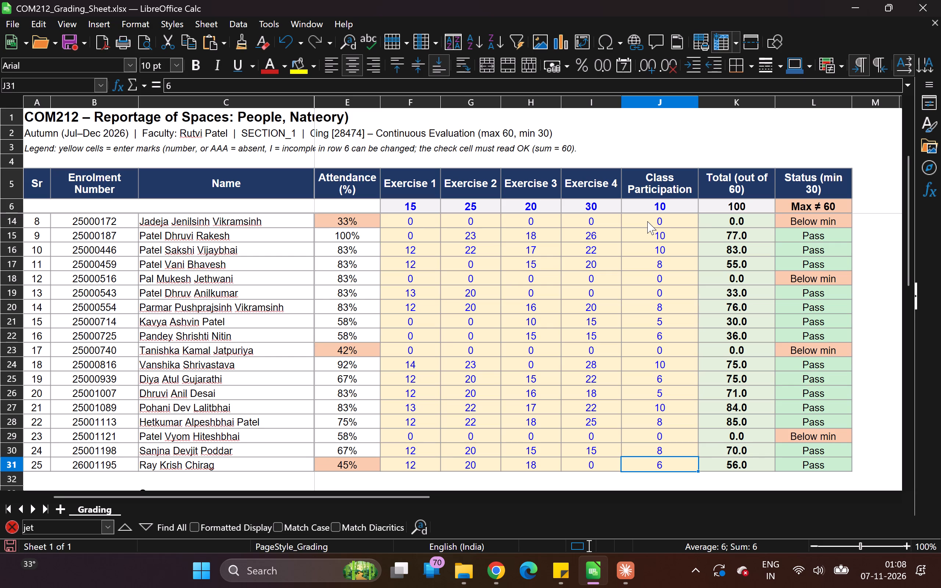
{"action": "key", "text": "Up"}
{"action": "key", "text": "Down"}
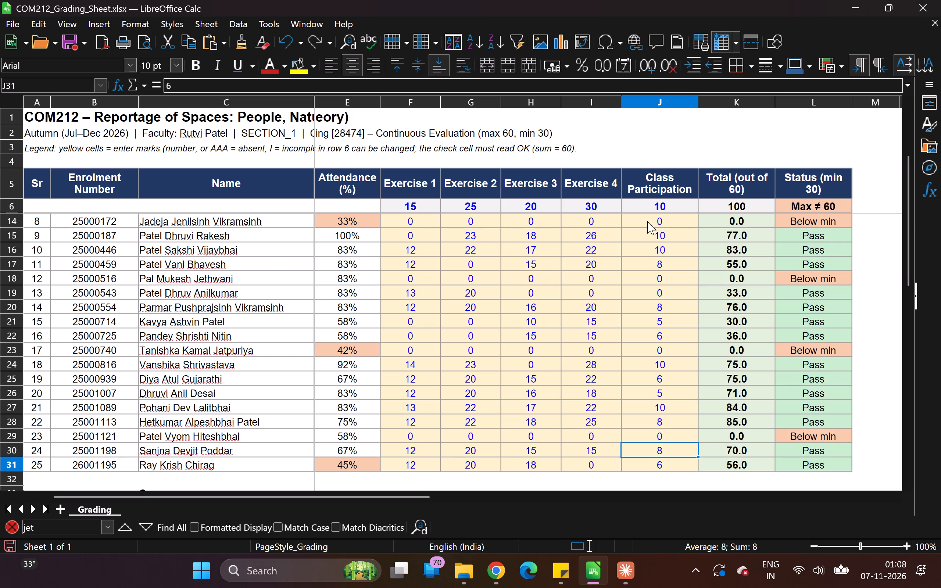
{"action": "type", "text": "10"}
{"action": "key", "text": "Up"}
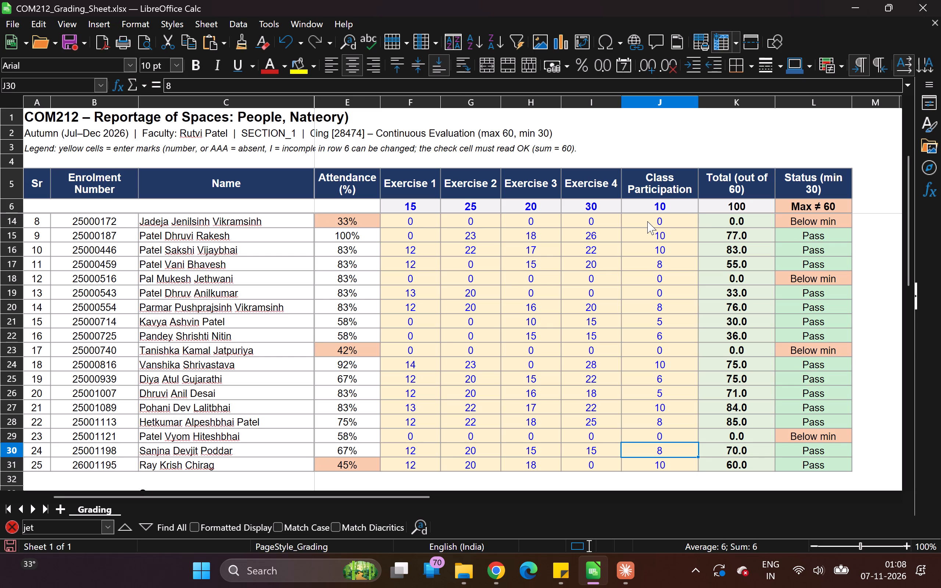
Review the marks upward from Sr 24 and set the Exercise 4 mark for Sr 14 to 25.
{"action": "key", "text": "Up"}
{"action": "key", "text": "Up"}
{"action": "key", "text": "Up"}
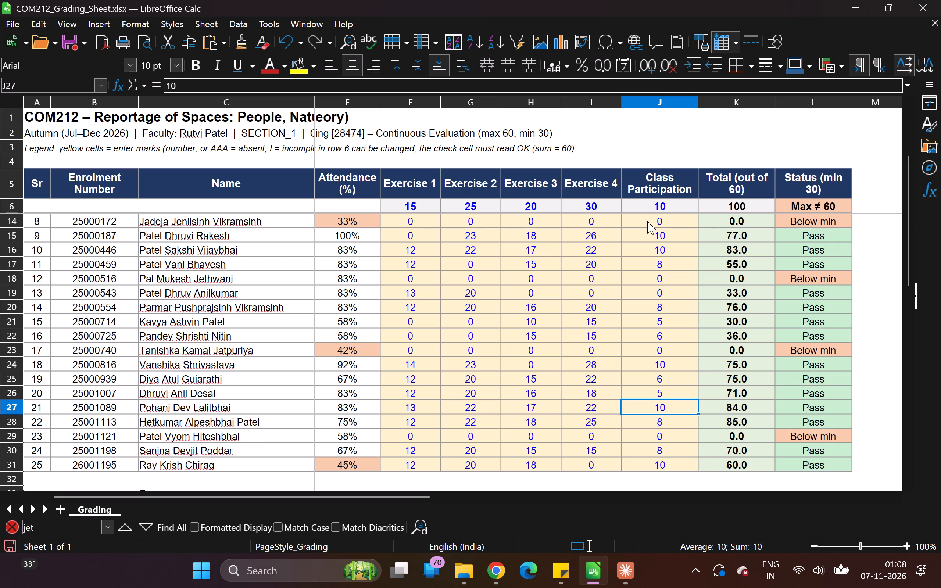
{"action": "key", "text": "Up"}
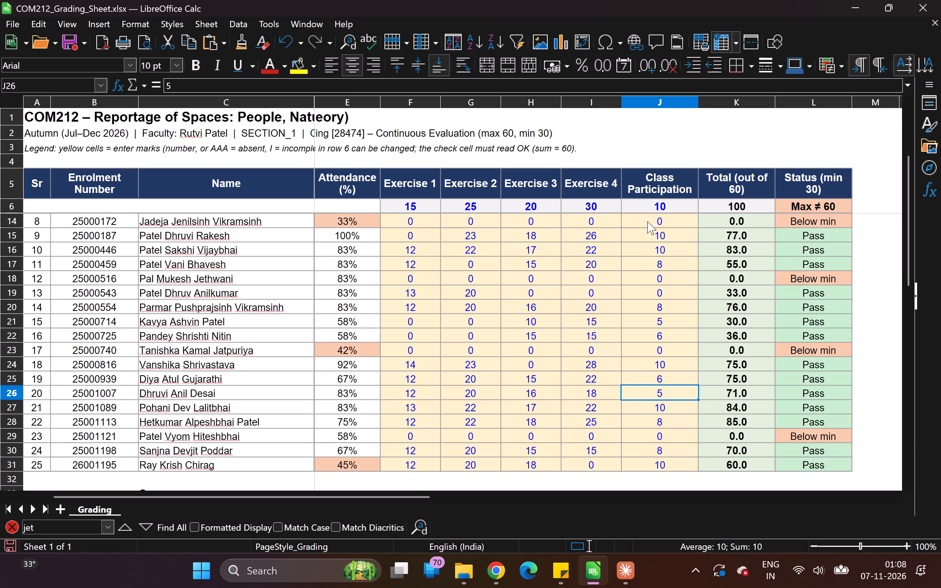
{"action": "key", "text": "Up"}
{"action": "key", "text": "Up"}
{"action": "key", "text": "Up"}
{"action": "key", "text": "Up"}
{"action": "key", "text": "Up"}
{"action": "key", "text": "Up"}
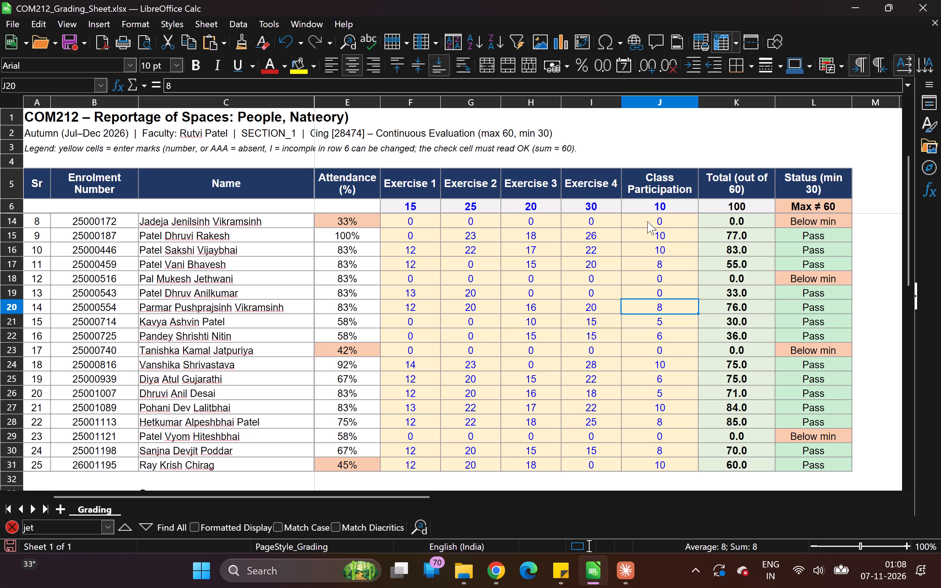
{"action": "key", "text": "Down"}
{"action": "key", "text": "Up"}
{"action": "key", "text": "Left"}
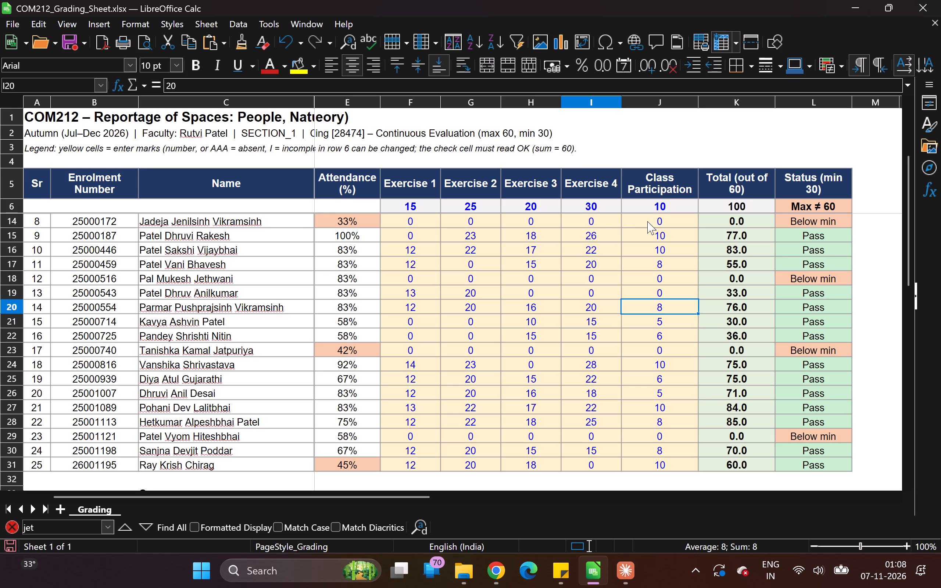
{"action": "key", "text": "2"}
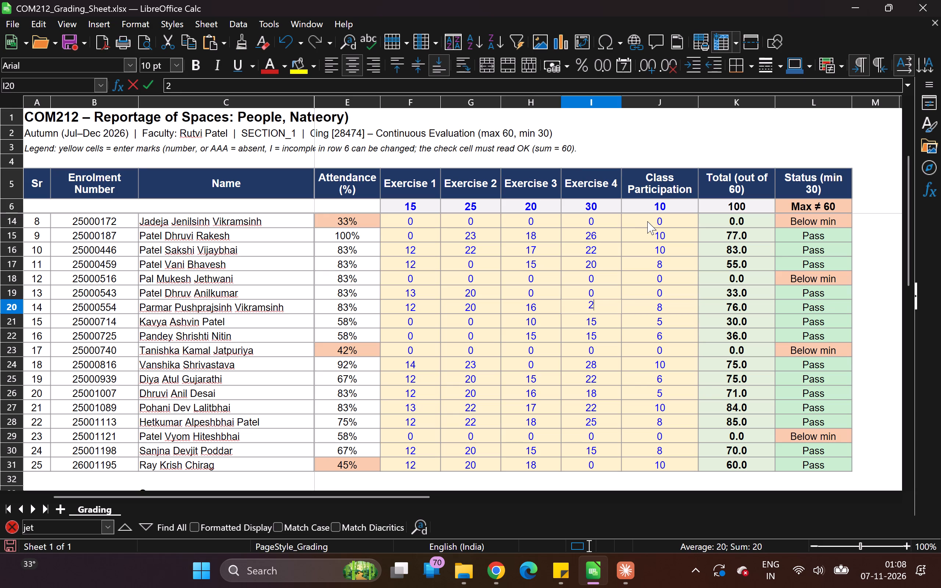
{"action": "key", "text": "5"}
{"action": "key", "text": "Up"}
Set the Exercise 1 mark for Sr 9 to 12 and revise it to 13.
{"action": "key", "text": "Up"}
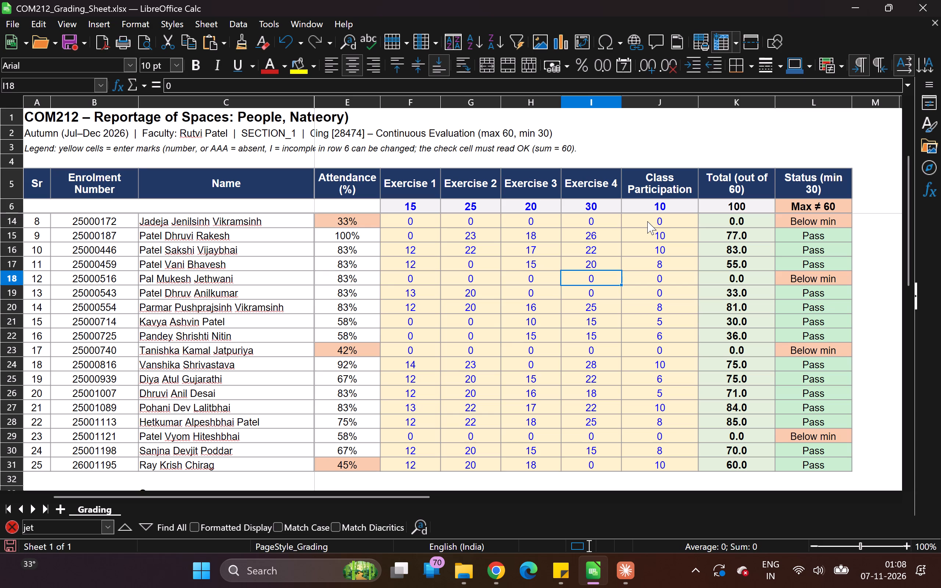
{"action": "key", "text": "Up"}
{"action": "key", "text": "Up"}
{"action": "key", "text": "Up"}
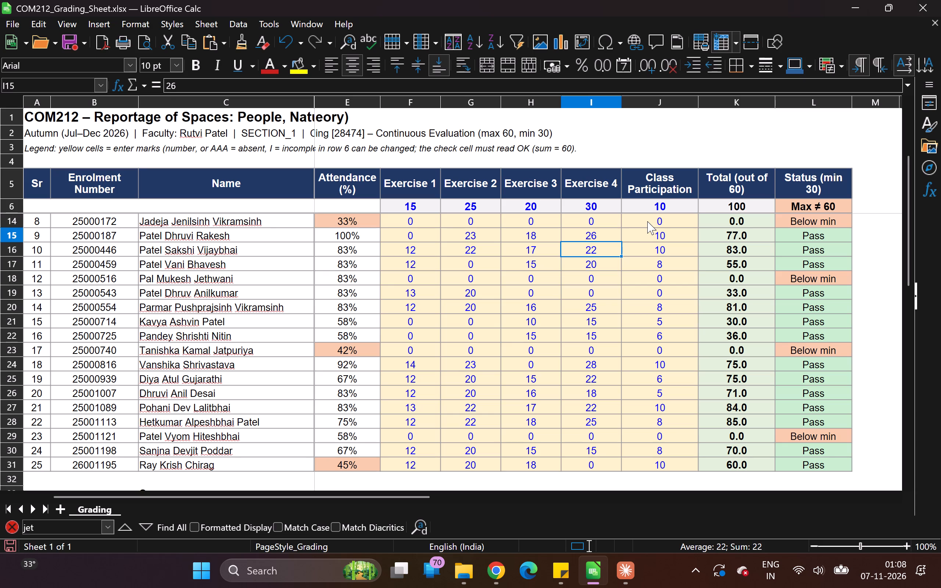
{"action": "key", "text": "Left"}
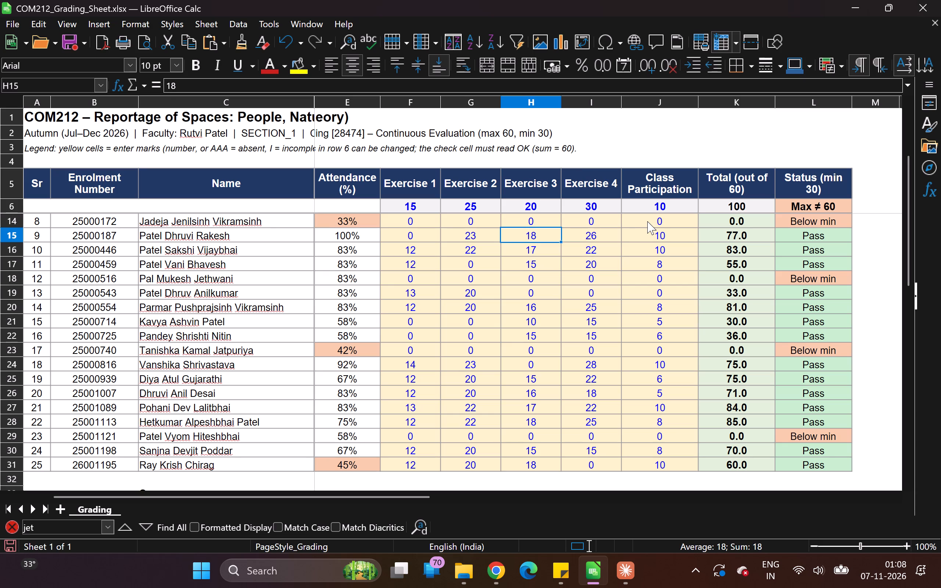
{"action": "key", "text": "Left"}
{"action": "key", "text": "Left"}
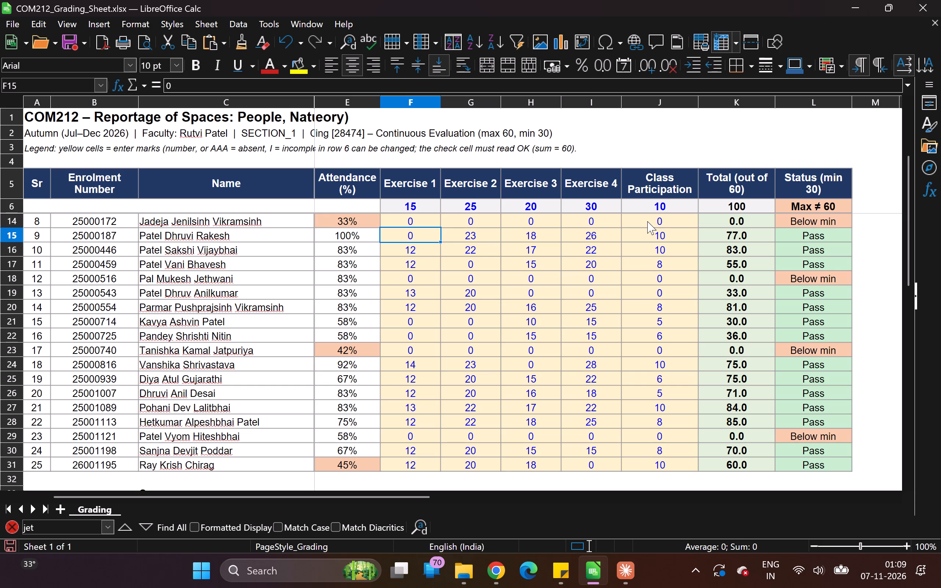
{"action": "key", "text": "1"}
{"action": "key", "text": "2"}
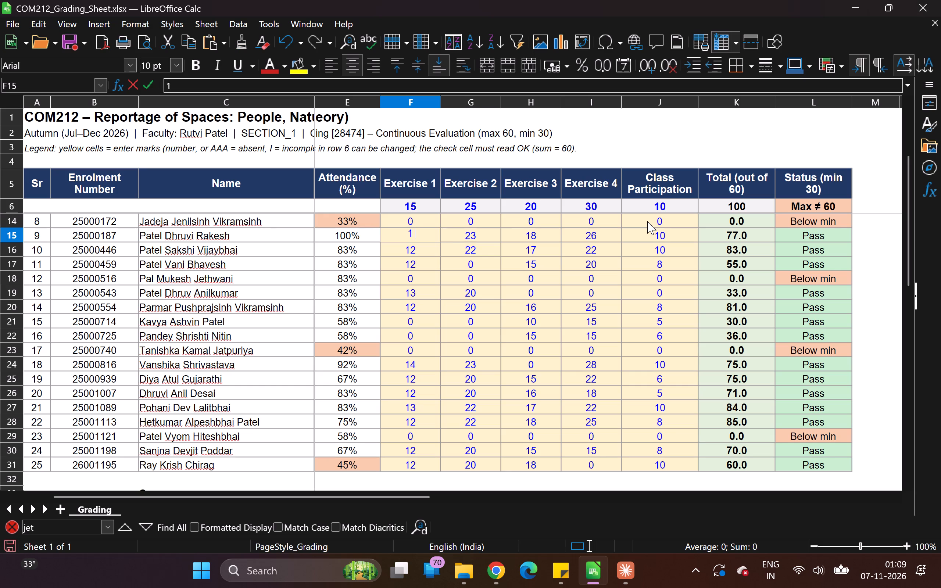
{"action": "key", "text": "Right"}
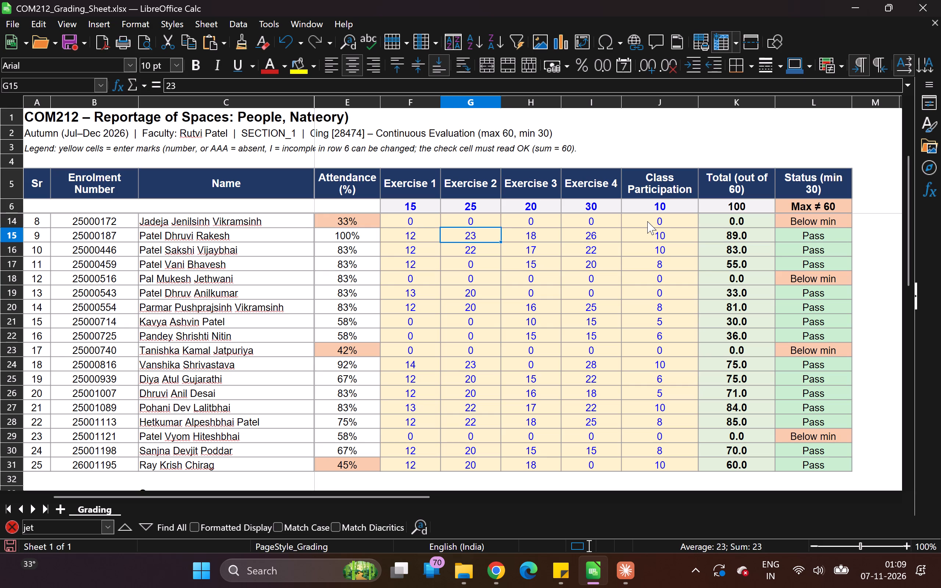
{"action": "key", "text": "Left"}
{"action": "type", "text": "13"}
{"action": "key", "text": "Up"}
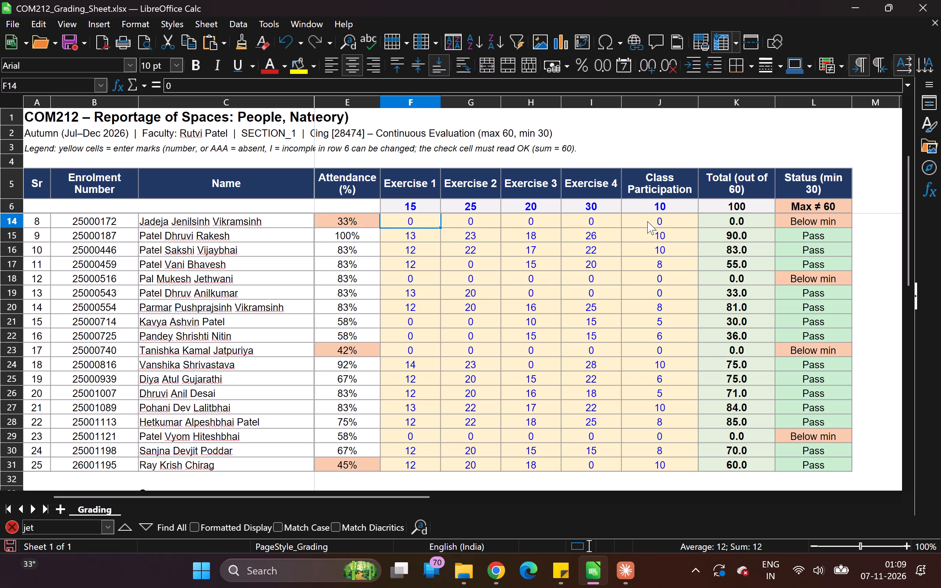
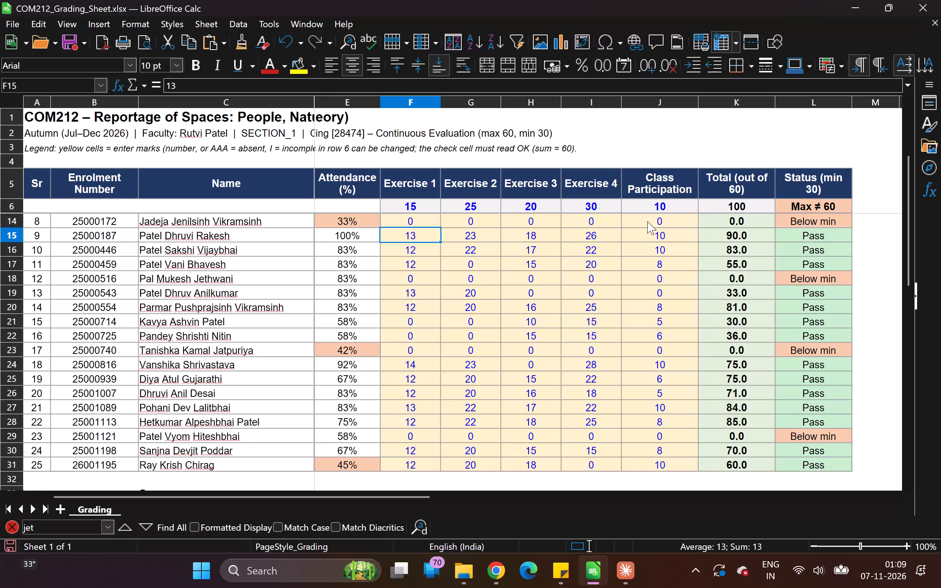
Set the Exercise 1 mark for Sr 9 to 14.
{"action": "type", "text": "14"}
{"action": "key", "text": "Up"}
{"action": "key", "text": "Up"}
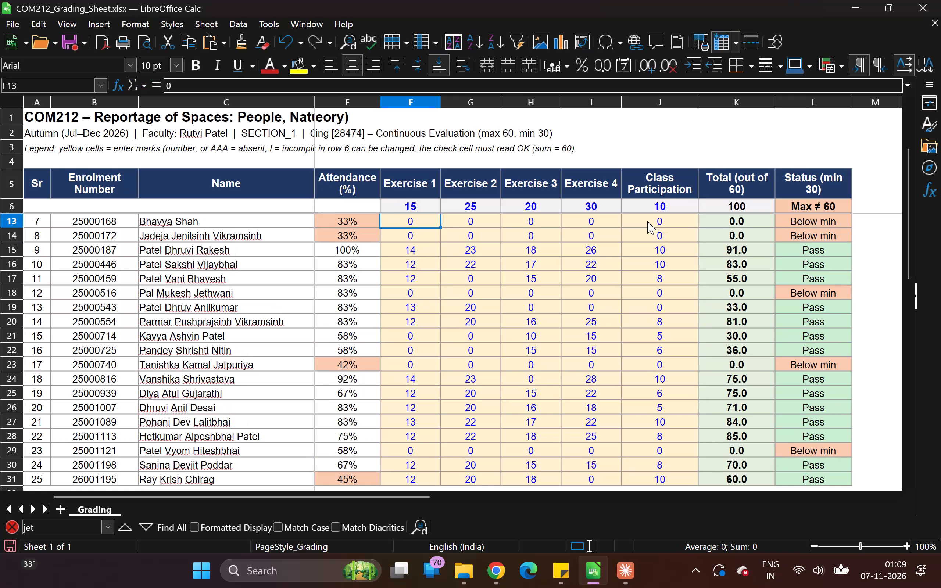
{"action": "key", "text": "Up"}
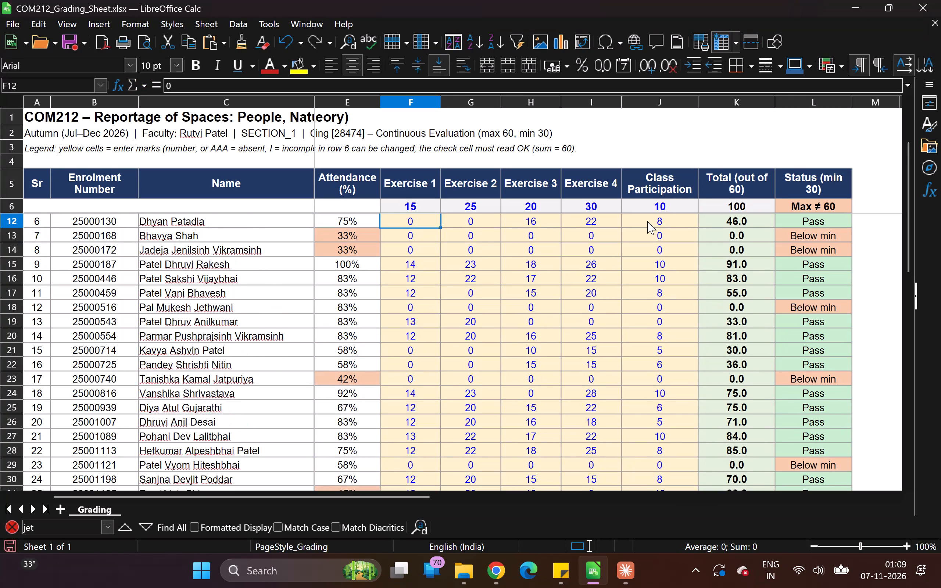
{"action": "key", "text": "Up"}
{"action": "key", "text": "Up"}
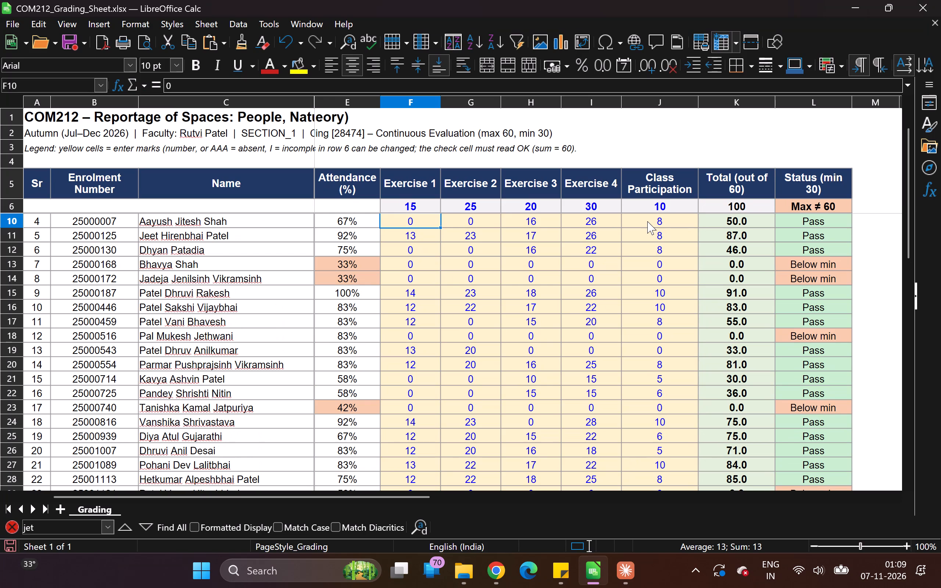
{"action": "key", "text": "Up"}
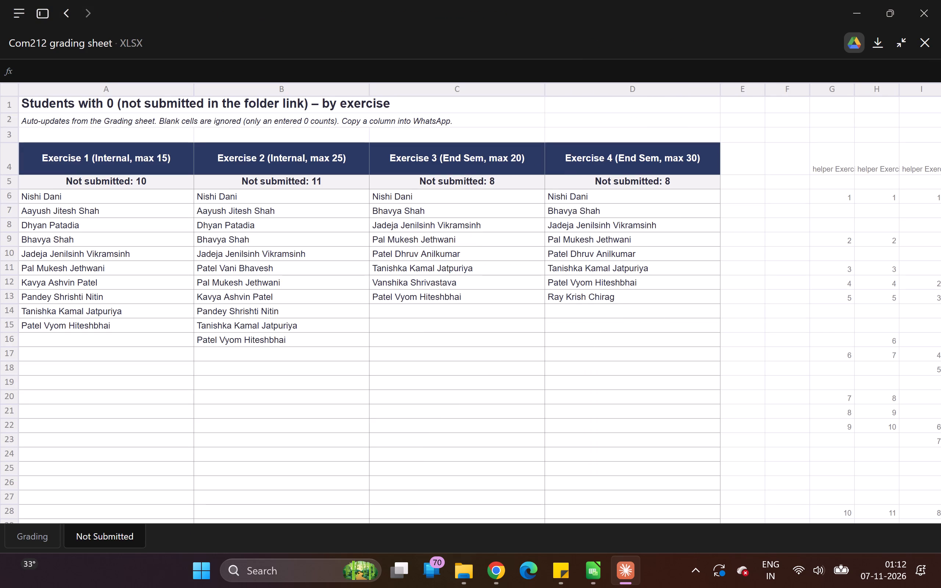
{"action": "left_click", "coordinate": [677, 401]}
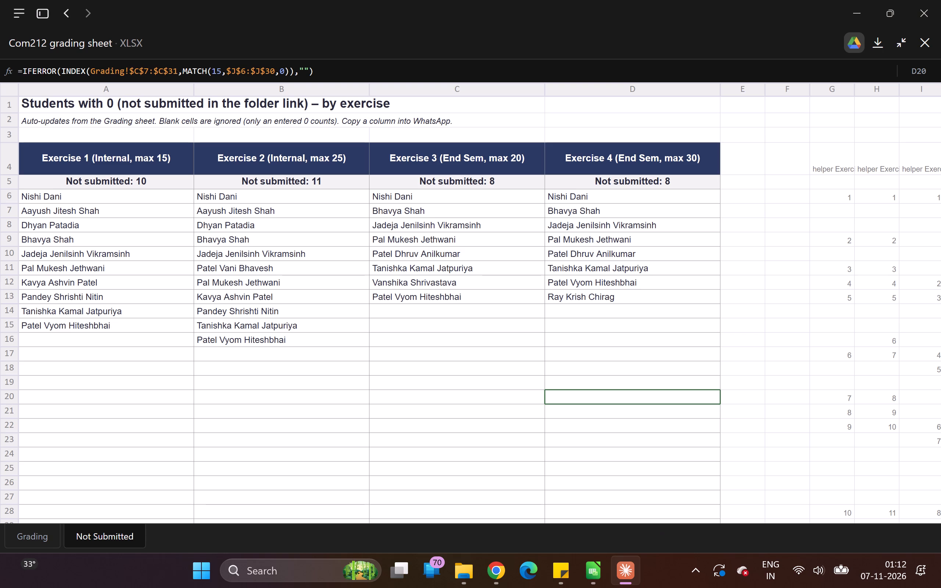
{"action": "left_click", "coordinate": [35, 152], "text": "shift"}
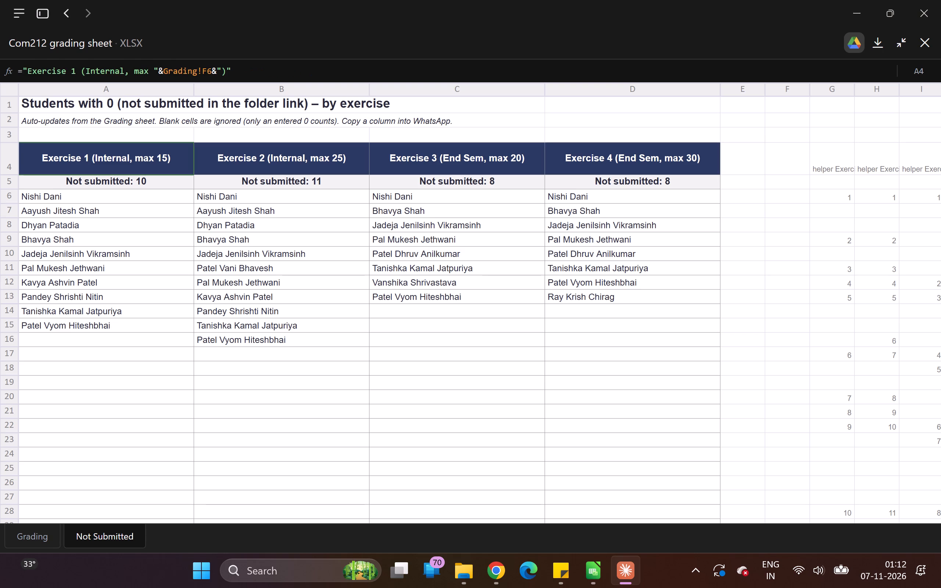
Copy the whole not-submitted table for Exercises 1 to 4, from the blank row above its headers through row 16 (A3:D16).
{"action": "left_click", "coordinate": [34, 130]}
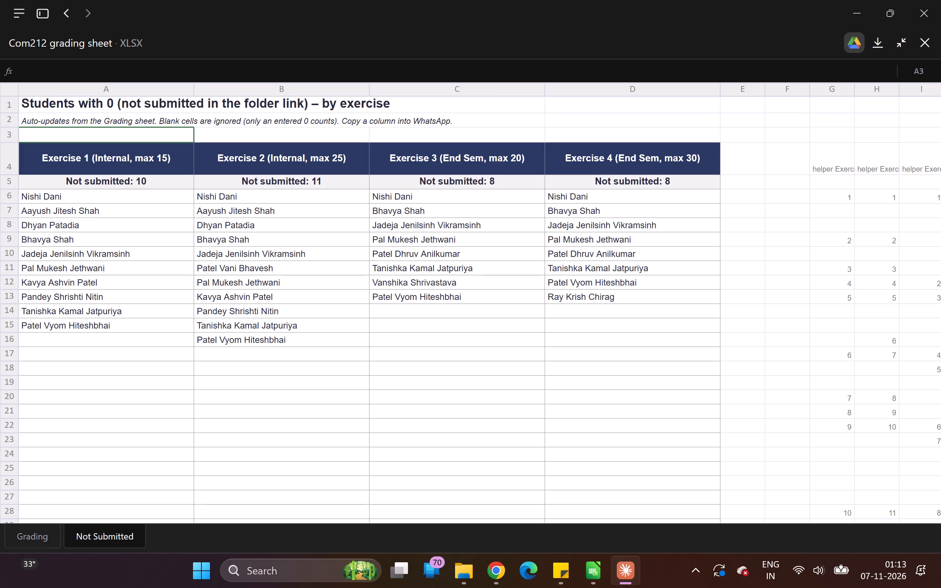
{"action": "left_click", "coordinate": [626, 376], "text": "shift"}
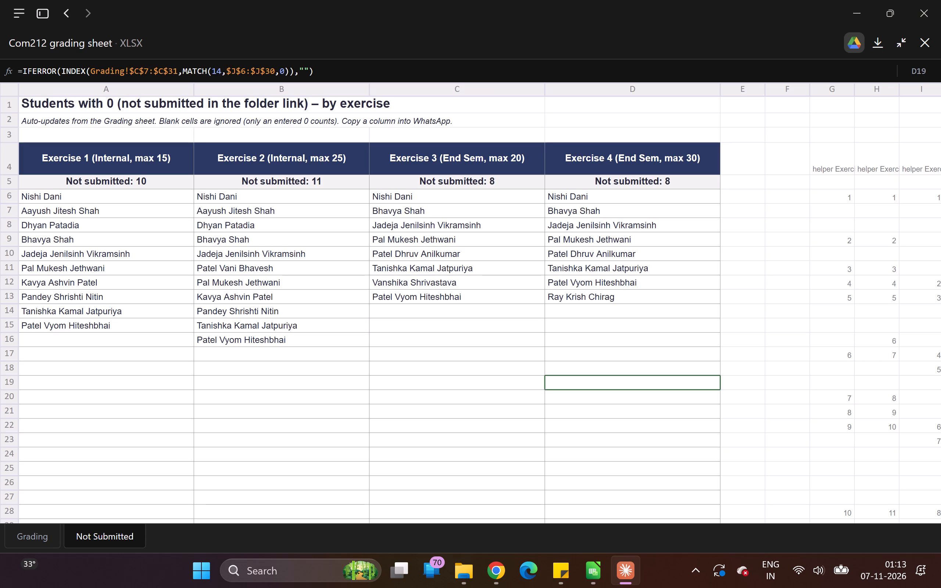
{"action": "left_click", "coordinate": [91, 132]}
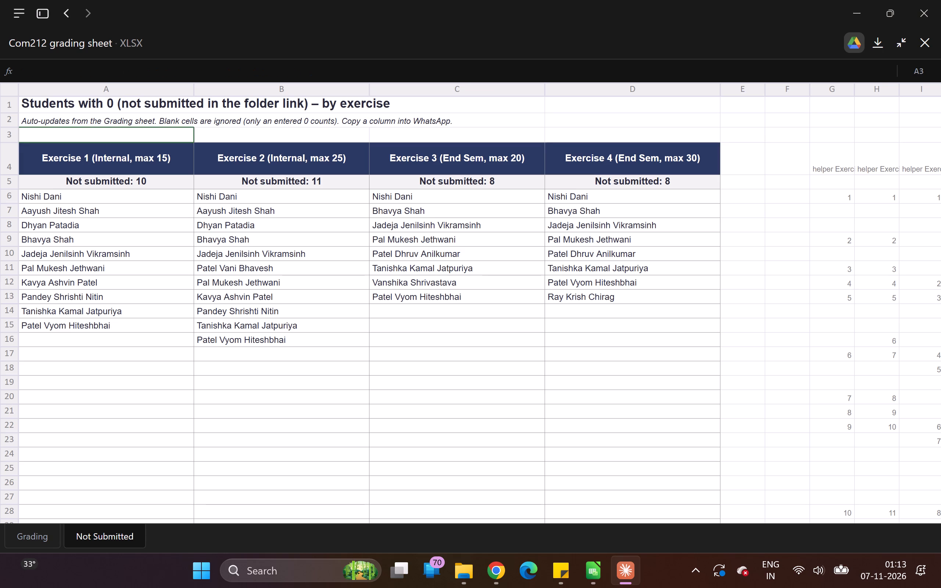
{"action": "key", "text": "shift+Right"}
{"action": "key", "text": "shift+Right"}
{"action": "key", "text": "shift+Right"}
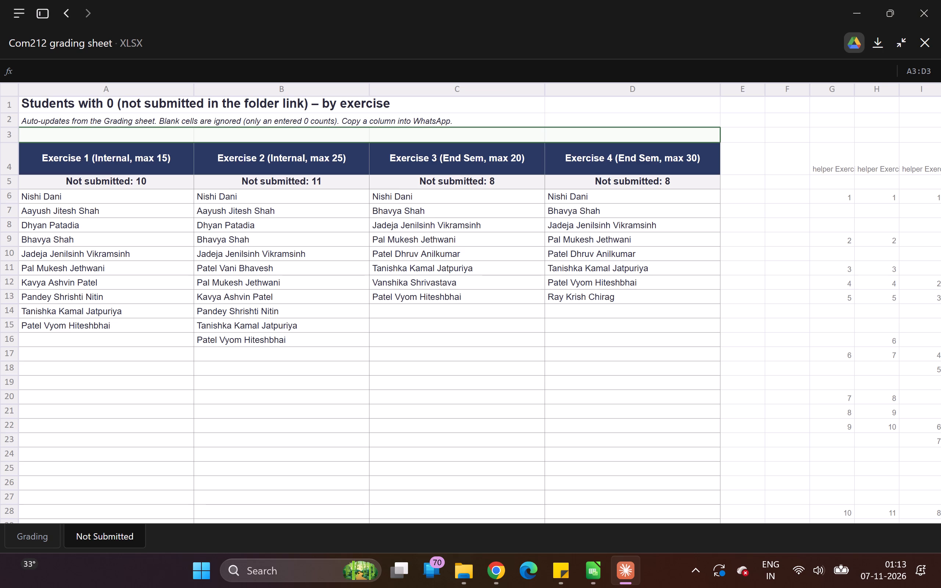
{"action": "key", "text": "shift+Down"}
{"action": "key", "text": "shift+Down"}
{"action": "key", "text": "shift+Down"}
{"action": "key", "text": "shift+Down"}
{"action": "key", "text": "shift+Down"}
{"action": "key", "text": "shift+Down"}
{"action": "key", "text": "shift+Down"}
{"action": "key", "text": "shift+Down"}
{"action": "key", "text": "shift+Down"}
{"action": "key", "text": "shift+Down"}
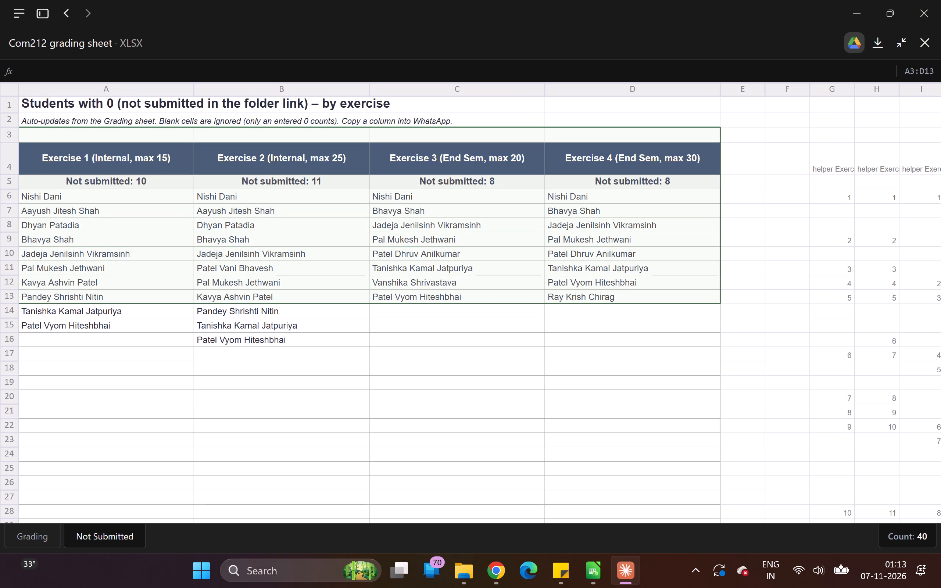
{"action": "key", "text": "shift+Down"}
{"action": "key", "text": "shift+Down"}
{"action": "key", "text": "shift+Down"}
{"action": "key", "text": "ctrl+c"}
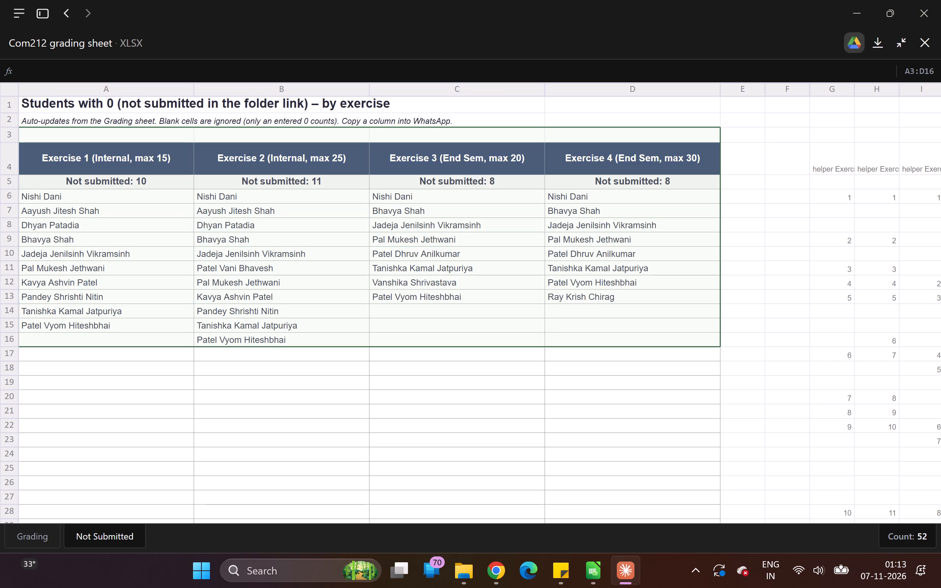
Switch to Google Chrome and open a new blank tab.
{"action": "left_click", "coordinate": [490, 578]}
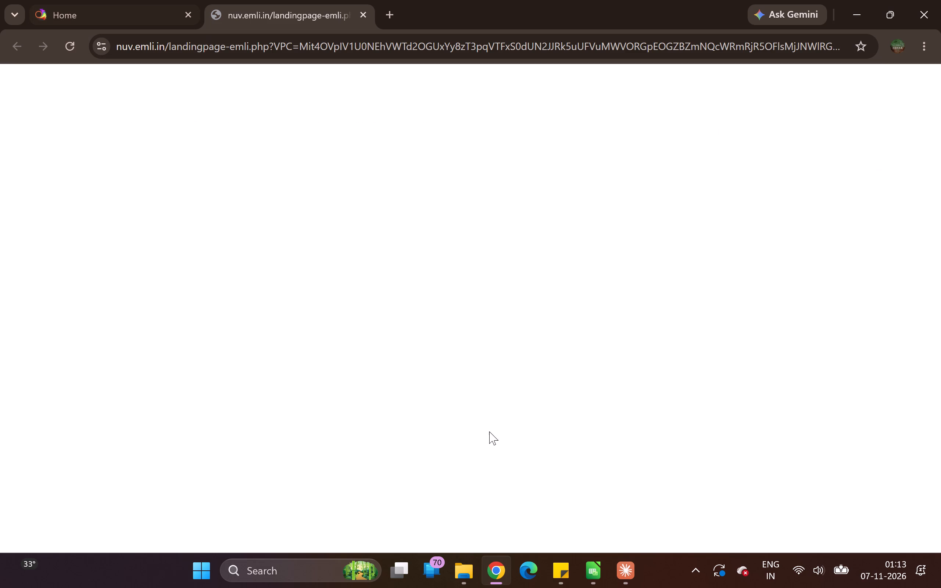
{"action": "left_click", "coordinate": [386, 12]}
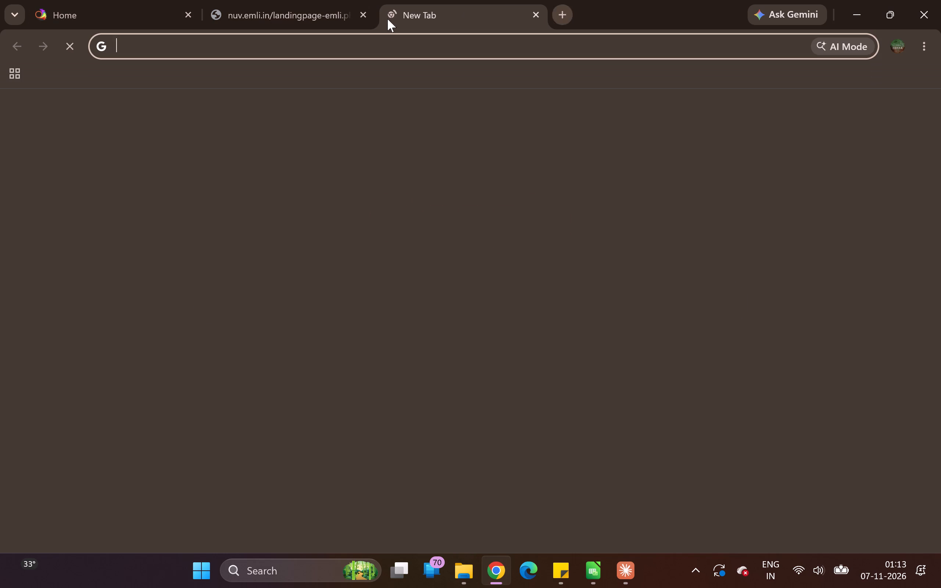
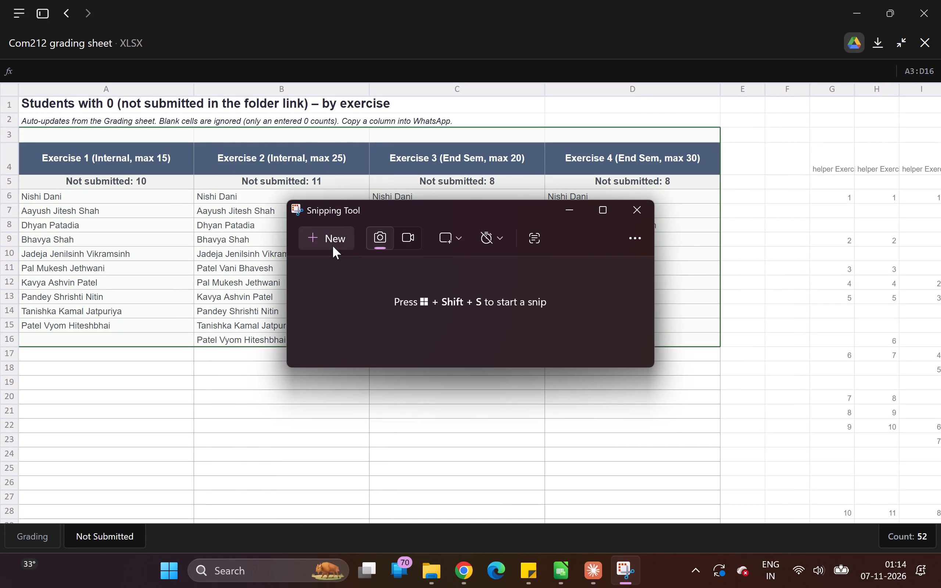
Start a new screen snip in Snipping Tool over the COM212 Not Submitted lists.
{"action": "left_click", "coordinate": [332, 247]}
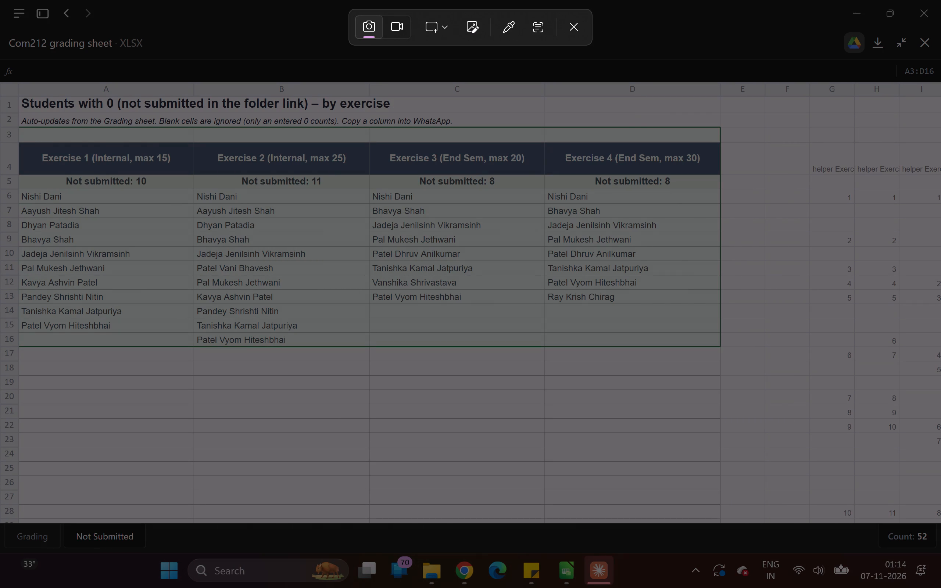
Capture a screenshot of the Not Submitted table, covering all four exercise columns from row 3 through row 16.
{"action": "left_click_drag", "start_coordinate": [720, 128], "coordinate": [1, 347]}
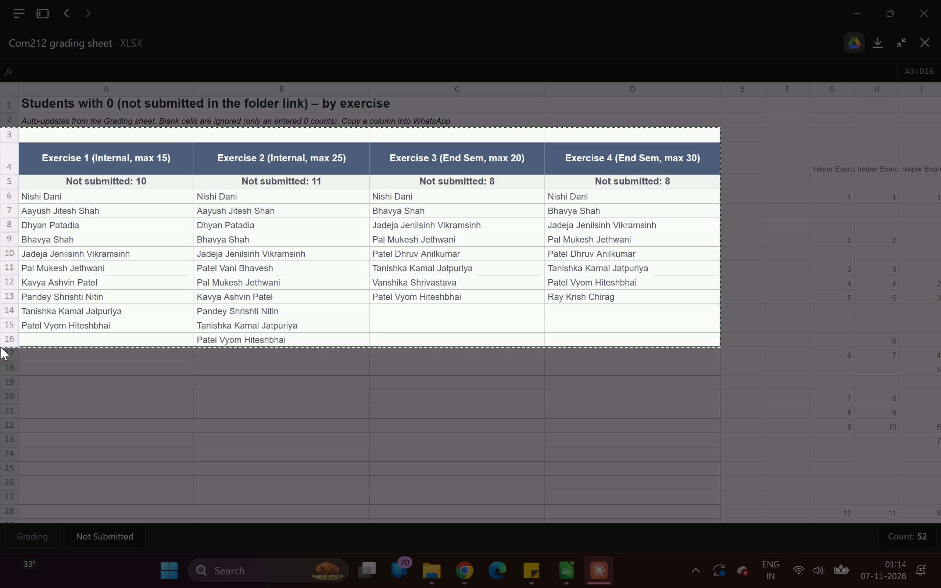
{"action": "left_click_drag", "start_coordinate": [1, 347], "coordinate": [19, 345]}
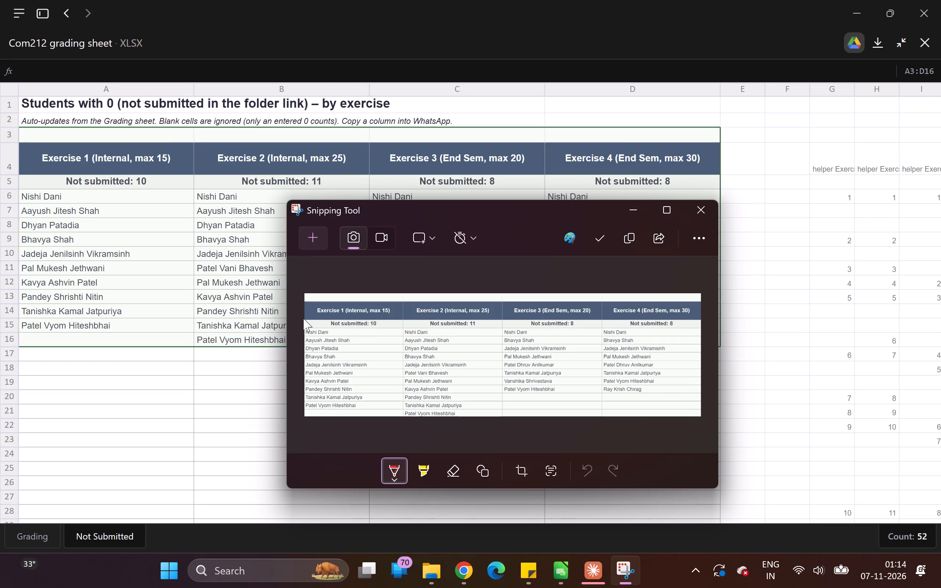
Start saving the screenshot and choose the 2026 june dec folder inside NUV on the D: drive as its location.
{"action": "key", "text": "ctrl+s"}
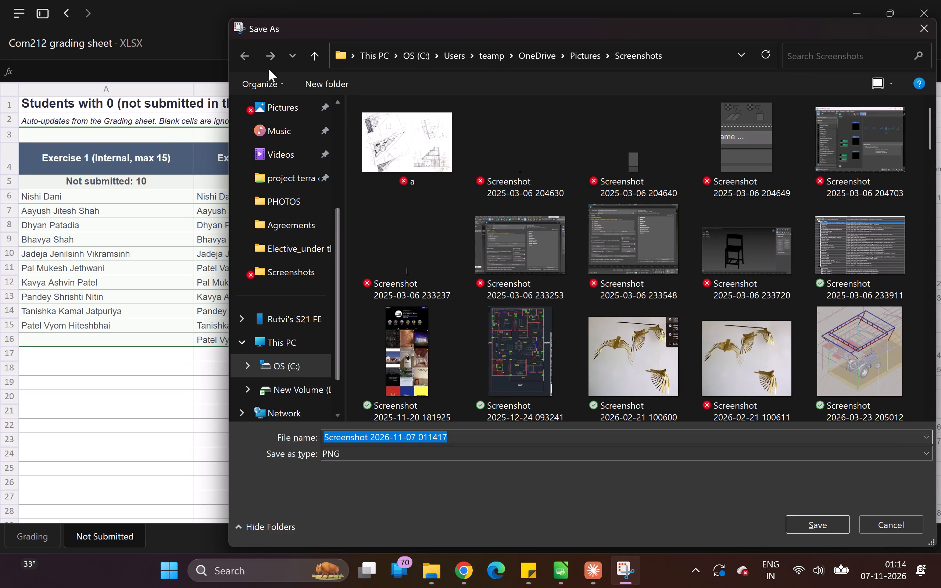
{"action": "left_click", "coordinate": [280, 109]}
{"action": "scroll", "coordinate": [280, 109], "scroll_direction": "up", "scroll_amount": 3}
{"action": "left_click", "coordinate": [280, 109]}
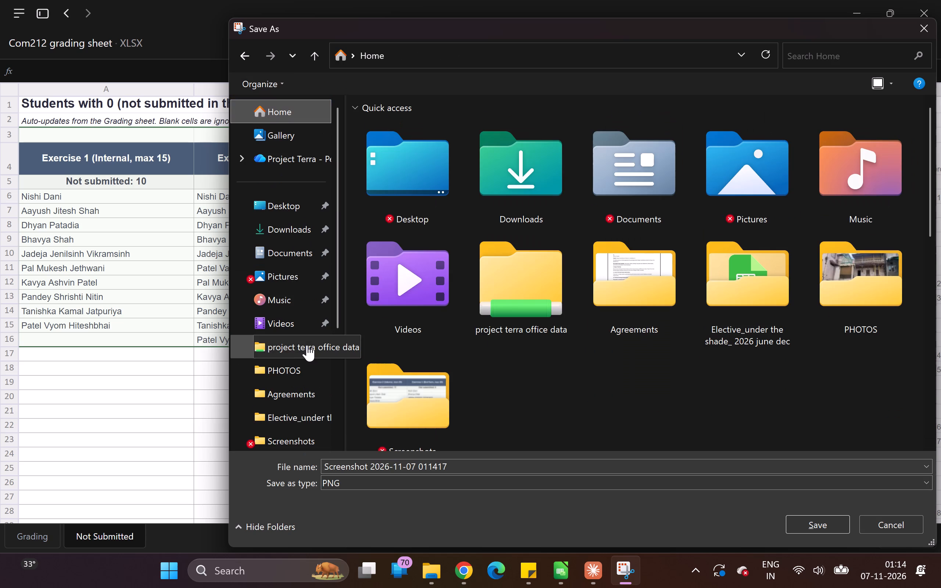
{"action": "scroll", "coordinate": [302, 340], "scroll_direction": "down", "scroll_amount": 1}
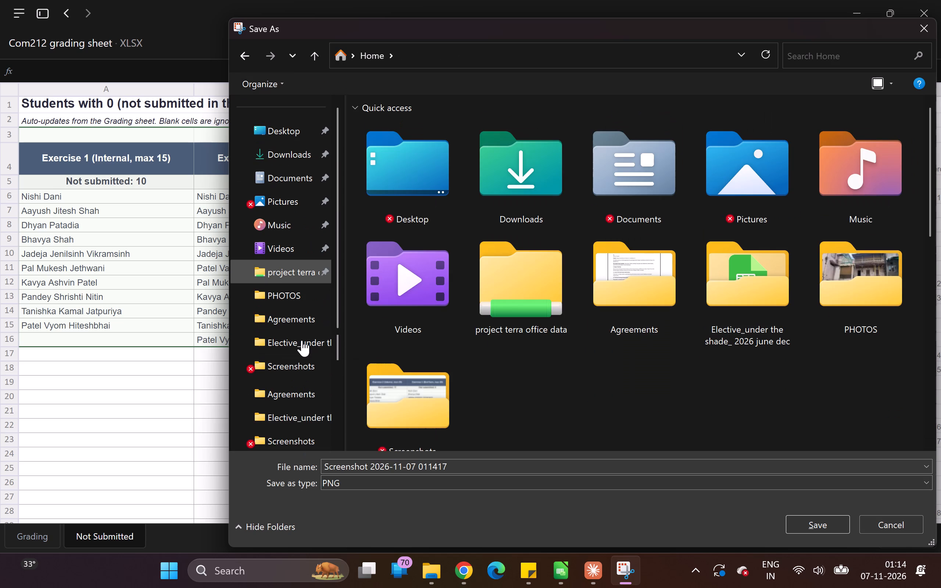
{"action": "left_click", "coordinate": [302, 340]}
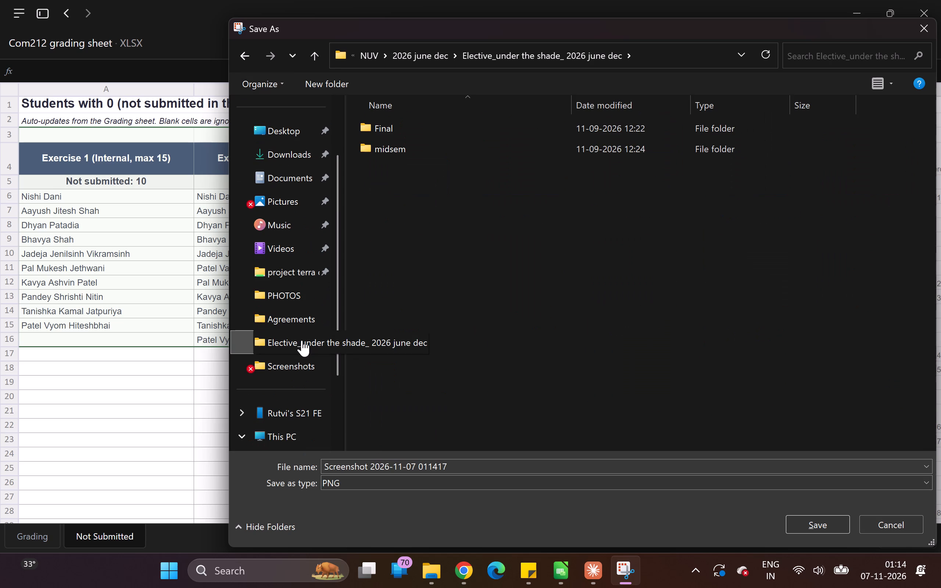
{"action": "left_click", "coordinate": [428, 52]}
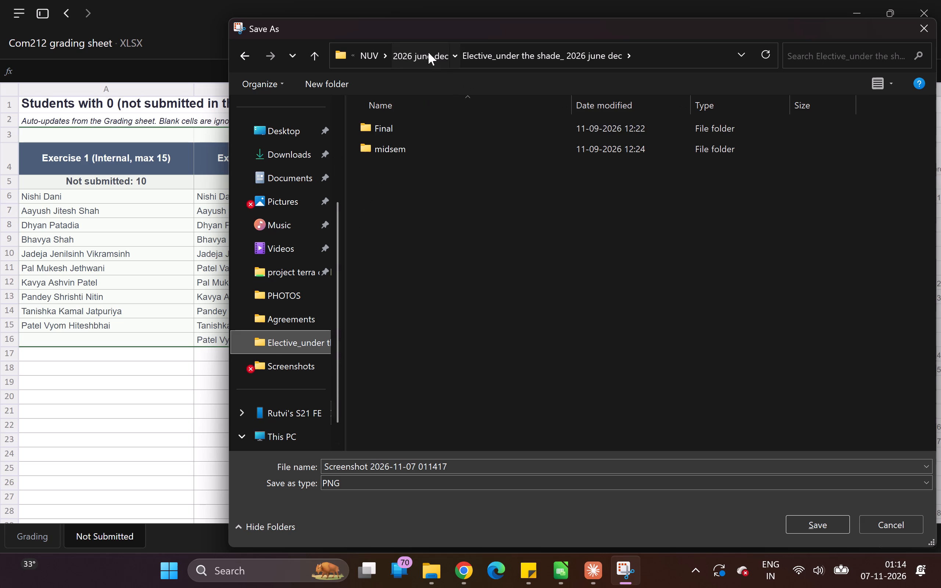
Name the screenshot "reportage not submitted student list" and save it as a PNG.
{"action": "left_click", "coordinate": [607, 463]}
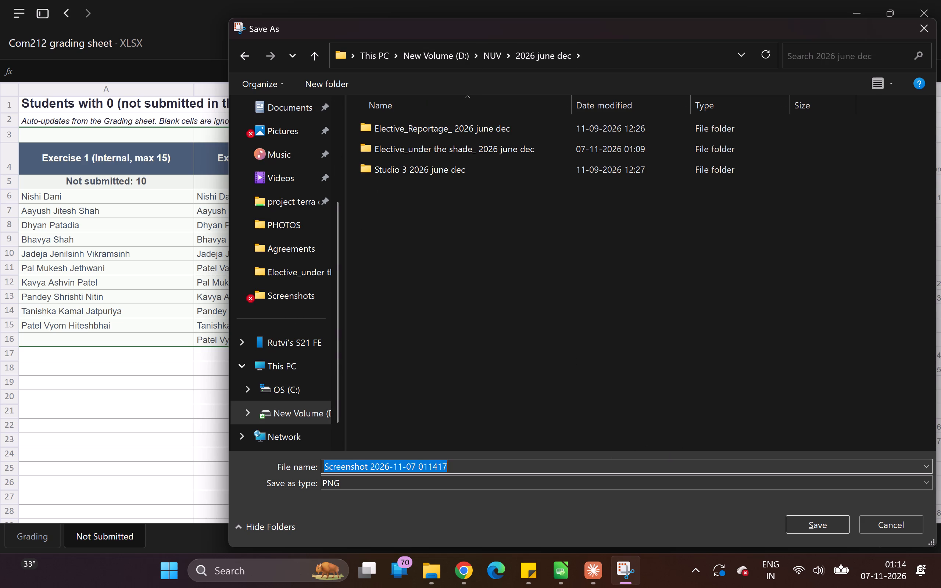
{"action": "type", "text": "reportage non"}
{"action": "key", "text": "BackSpace"}
{"action": "type", "text": "t submitted list"}
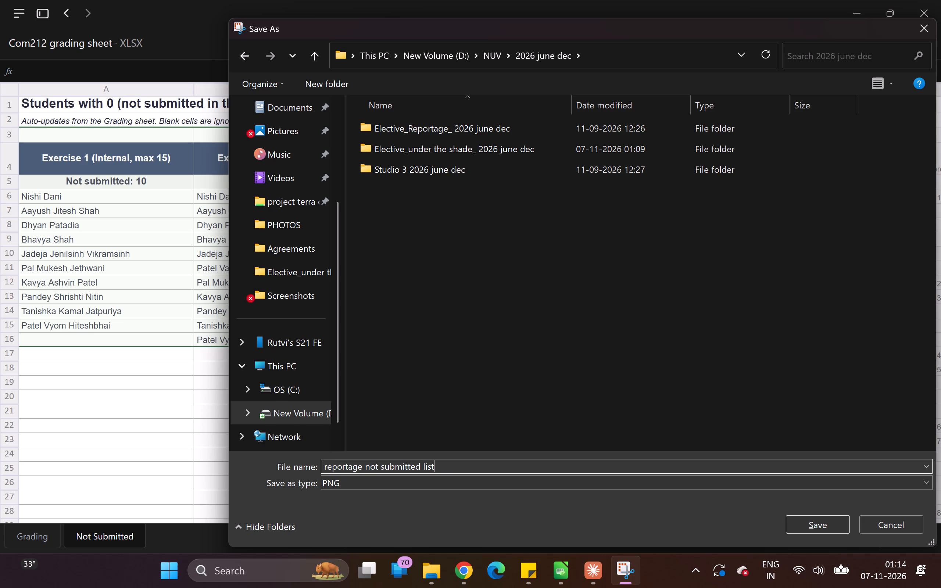
{"action": "key", "text": "BackSpace"}
{"action": "key", "text": "BackSpace"}
{"action": "key", "text": "BackSpace"}
{"action": "key", "text": "BackSpace"}
{"action": "type", "text": "student list"}
{"action": "key", "text": "Return"}
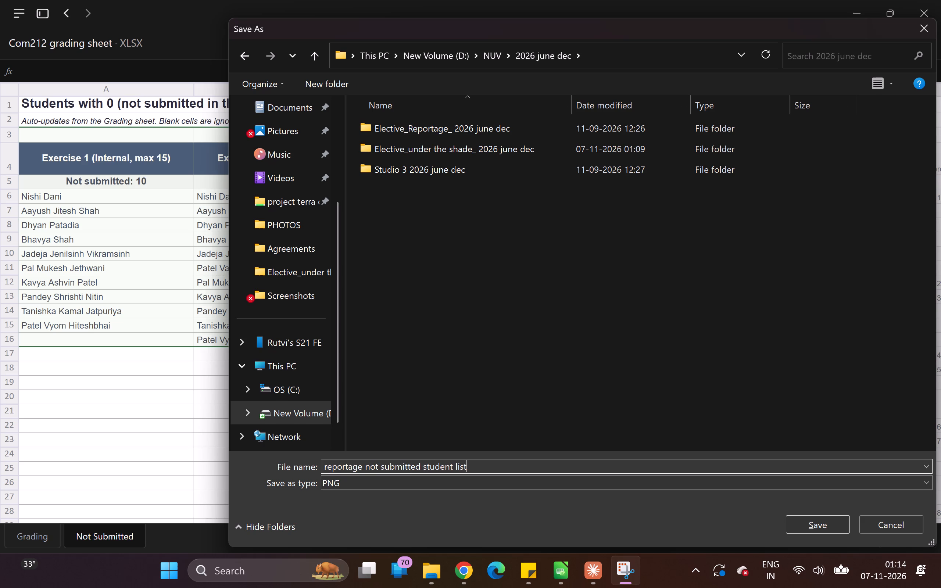